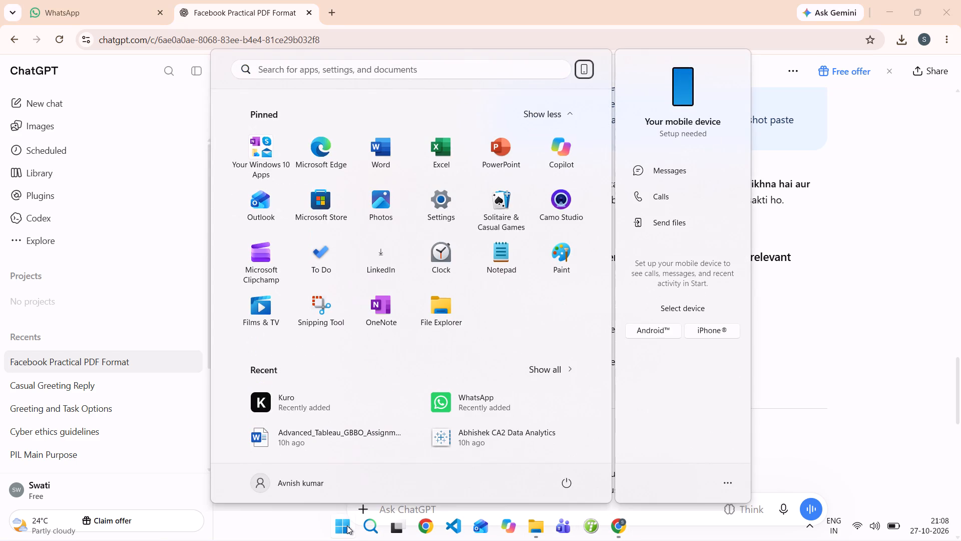
key("Down")
key("Right")
key("Right")
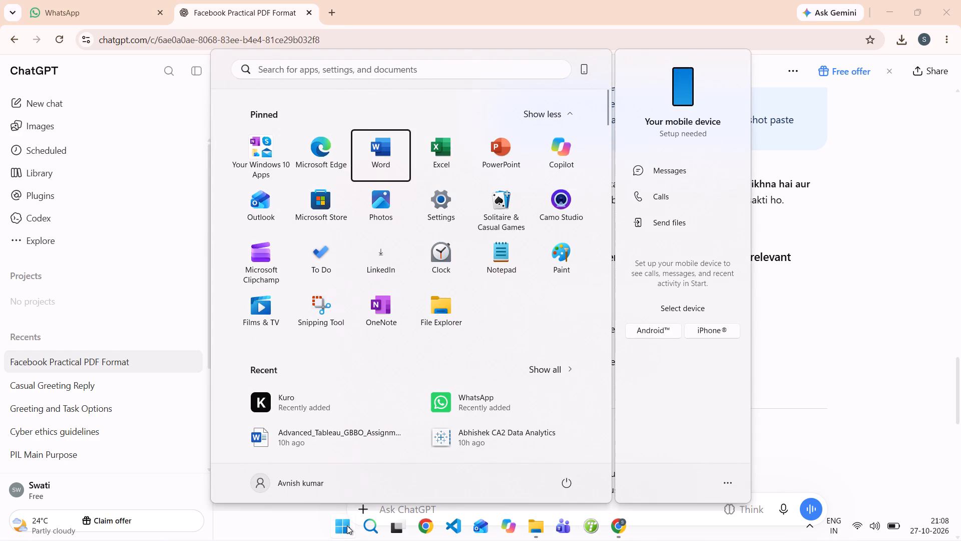
key("Return")
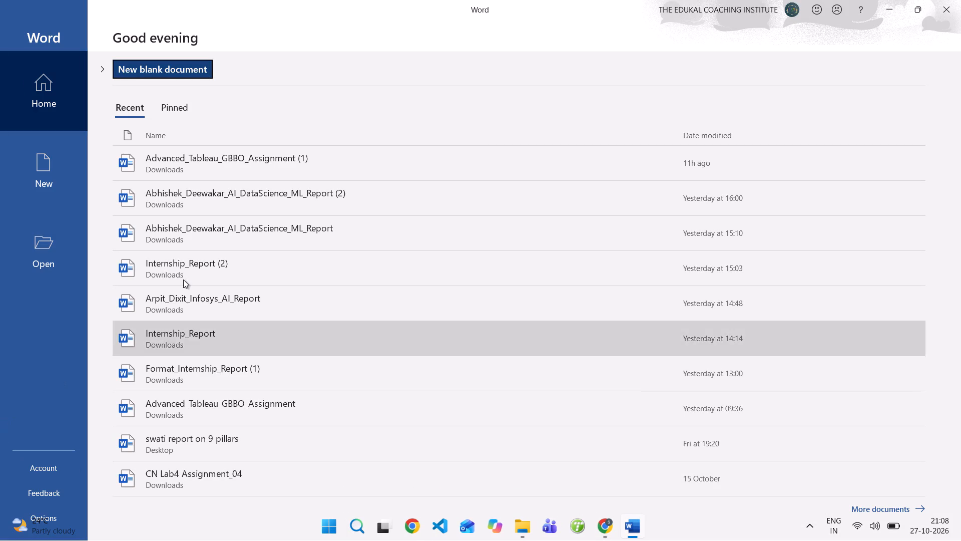
left_click(61, 187)
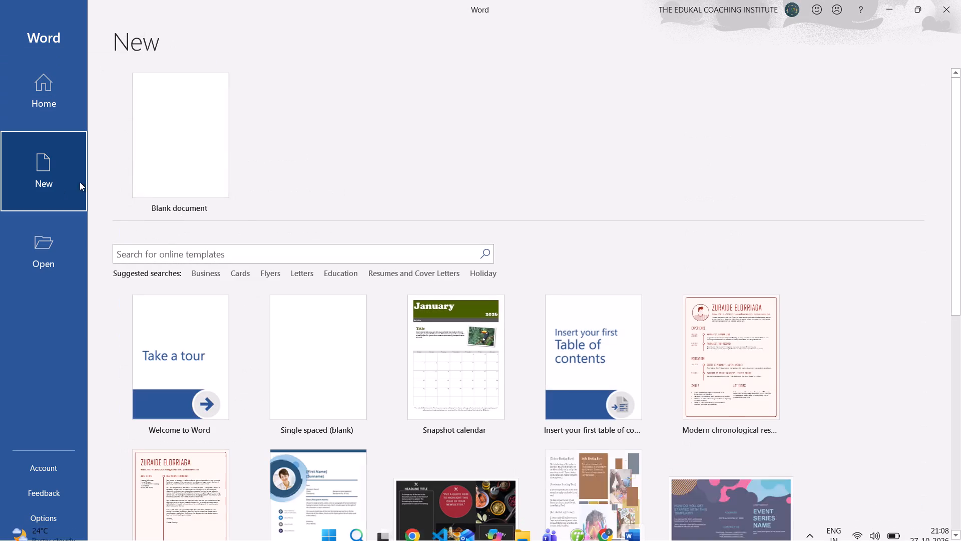
left_click(209, 144)
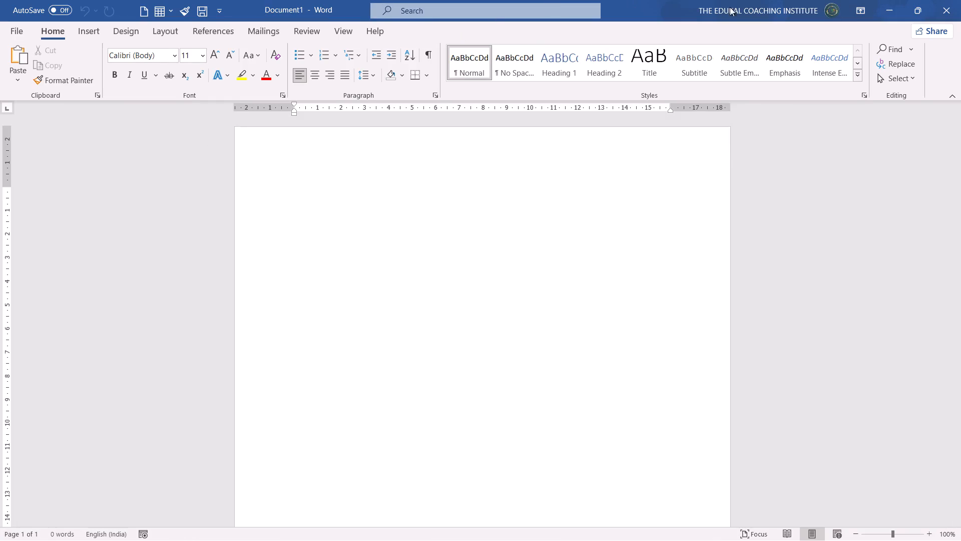
Switch the signed-in Word account to the third saved account listed below the current one.
left_click(827, 10)
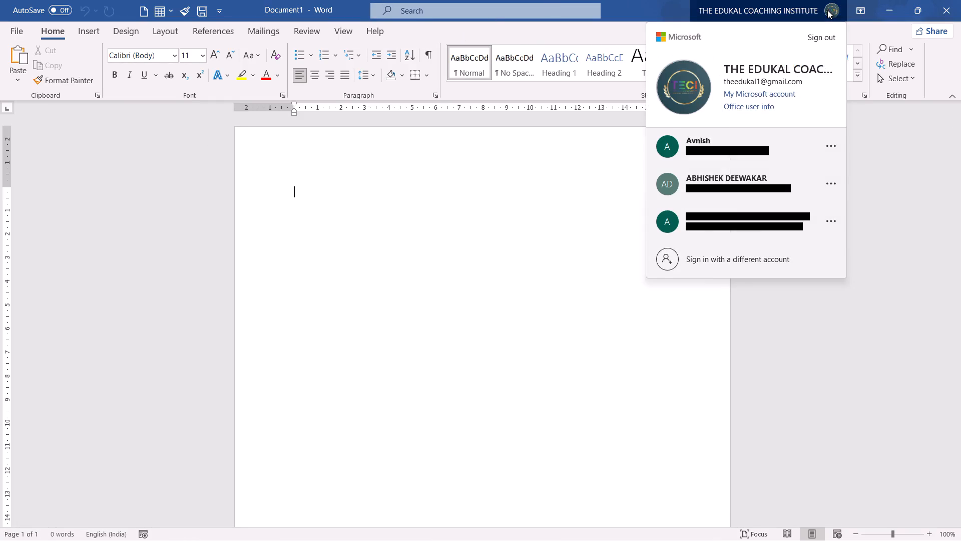
left_click(771, 228)
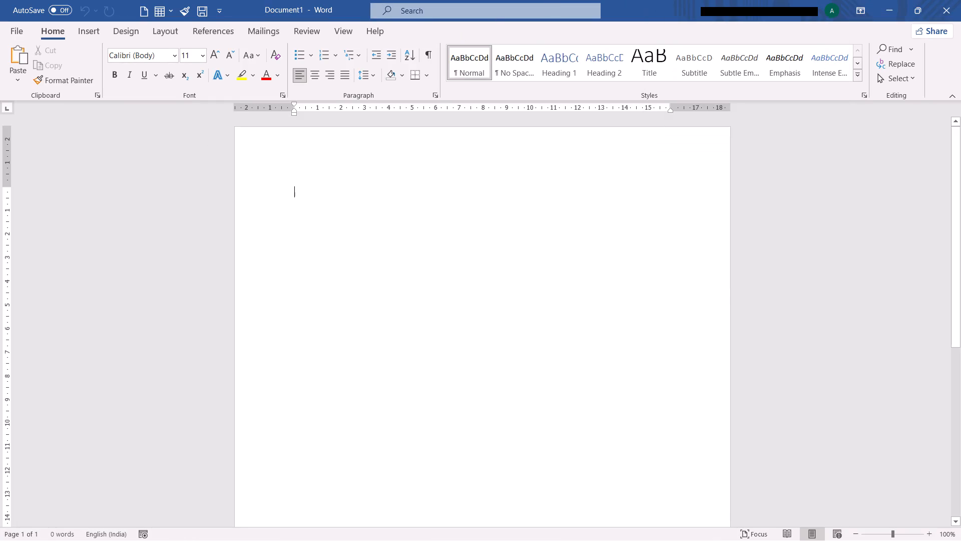
Write "NAME =" followed by the student's first name in capitals as the document's first line.
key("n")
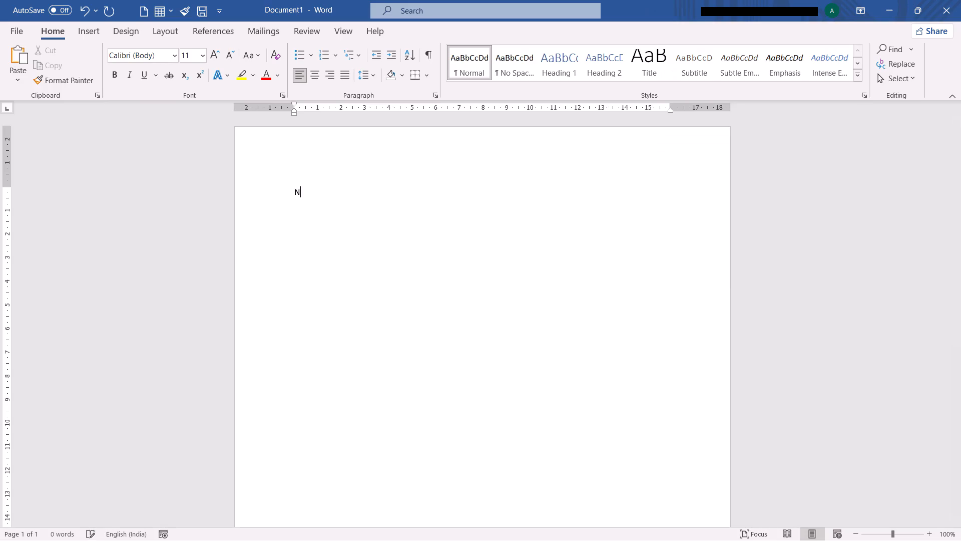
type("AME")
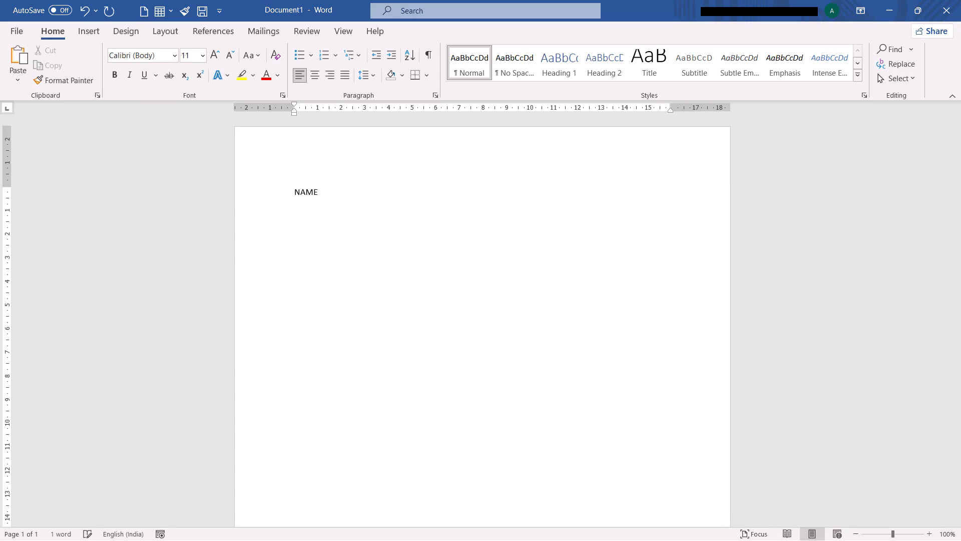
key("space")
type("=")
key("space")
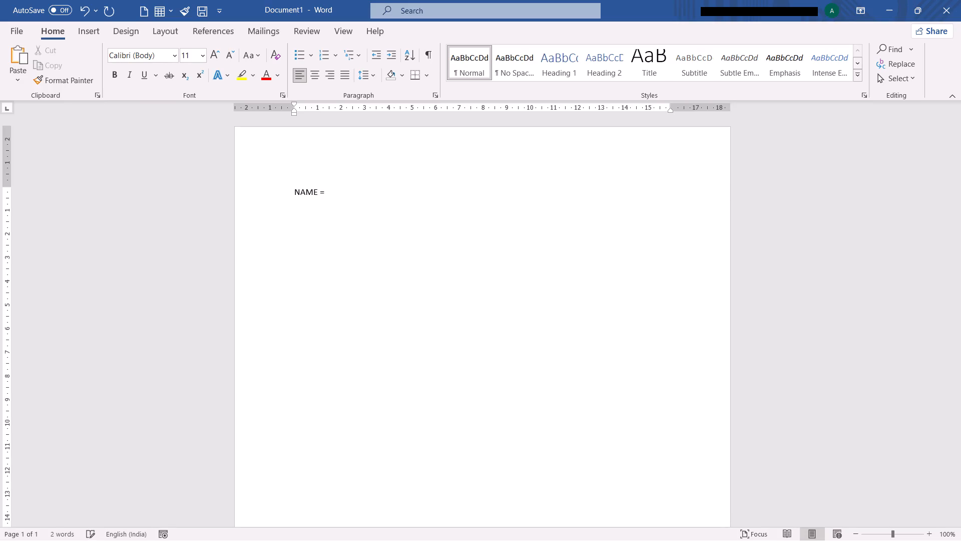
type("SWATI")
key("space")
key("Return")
Add a second line reading "ROLL NO. =" followed by the student's roll number.
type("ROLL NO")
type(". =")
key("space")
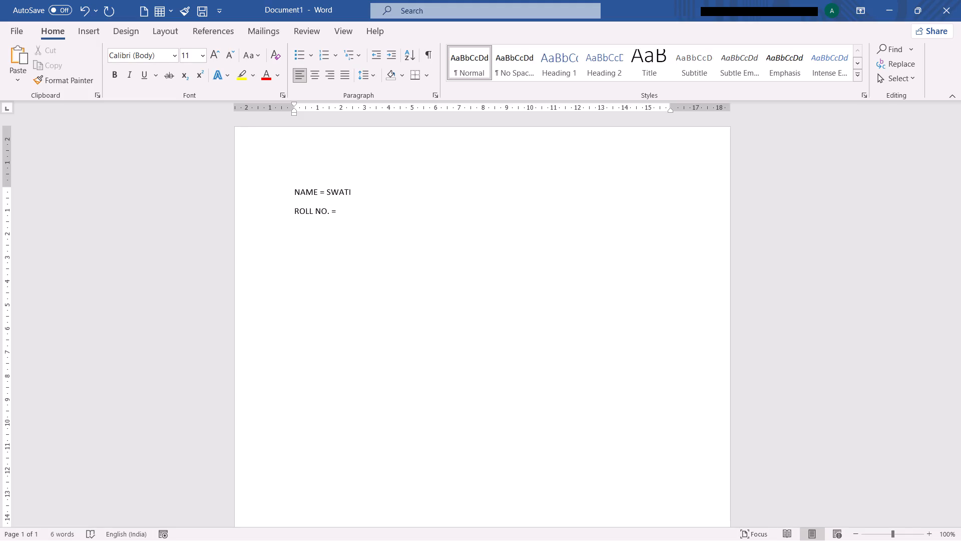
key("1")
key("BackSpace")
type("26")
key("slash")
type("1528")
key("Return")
Add a third line reading "COURSE = BCOM (HONS)" below the roll number, followed by a new line.
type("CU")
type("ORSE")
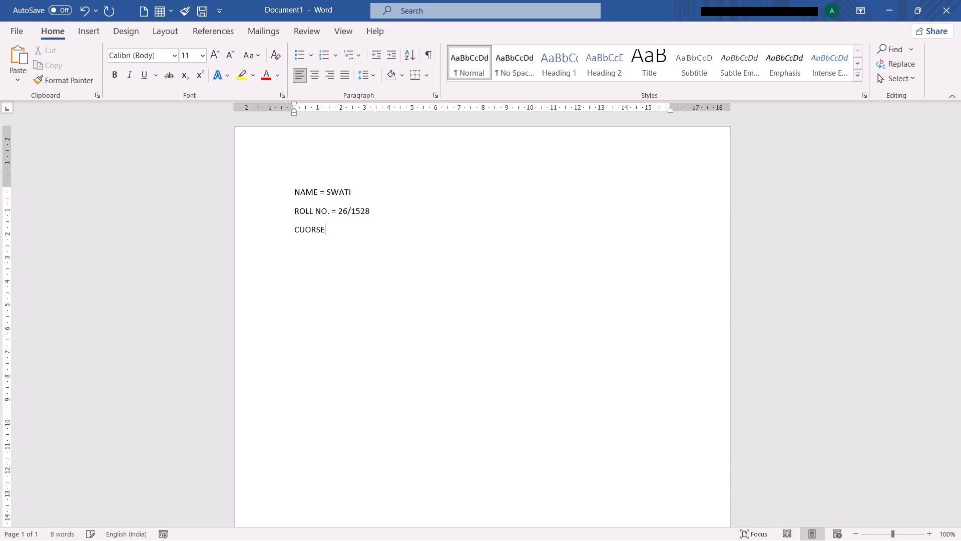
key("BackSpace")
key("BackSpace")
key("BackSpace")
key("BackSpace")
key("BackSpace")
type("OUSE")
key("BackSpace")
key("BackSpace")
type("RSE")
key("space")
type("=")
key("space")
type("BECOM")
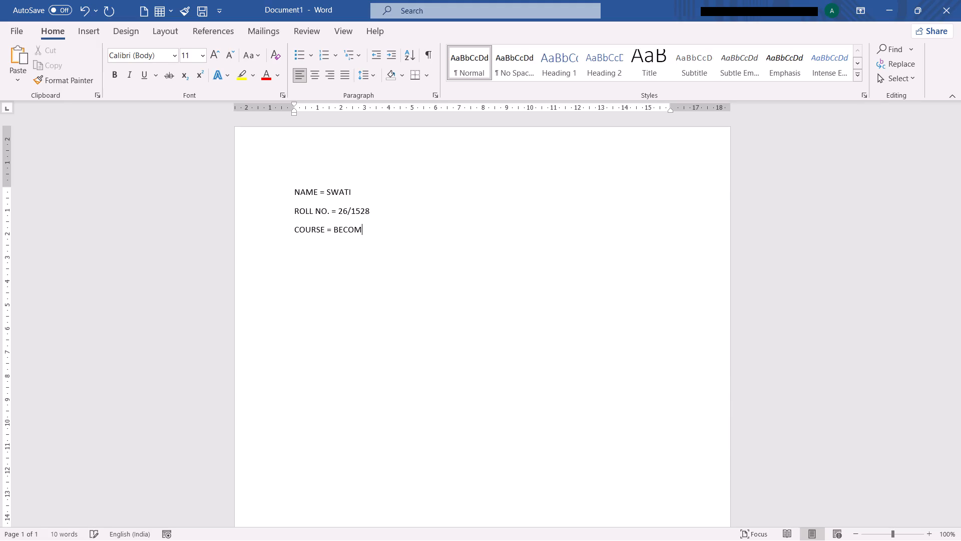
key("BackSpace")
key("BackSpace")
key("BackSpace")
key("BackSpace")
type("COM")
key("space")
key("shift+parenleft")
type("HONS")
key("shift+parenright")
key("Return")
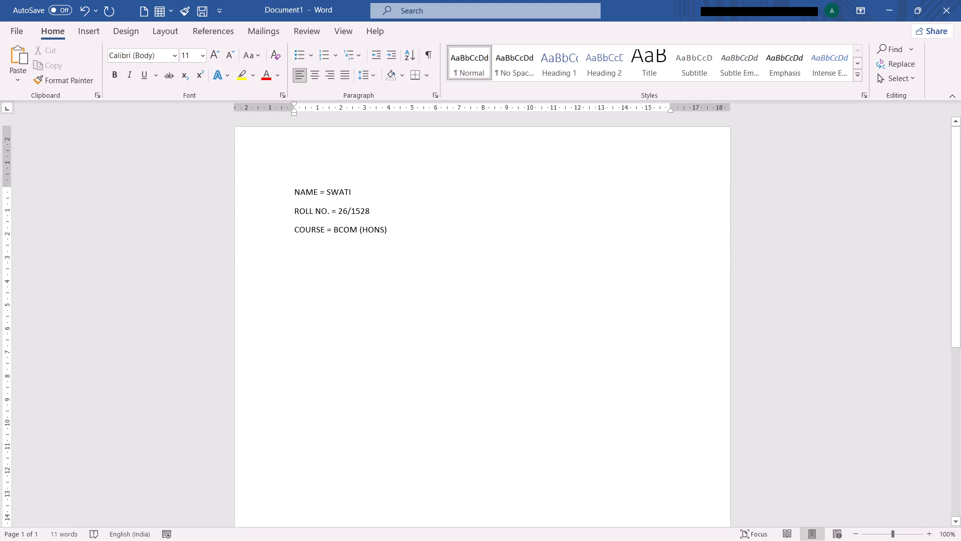
Format the name, roll number and course lines as bold, 20 pt, in the Algerian font.
left_click_drag(294, 191, 378, 231)
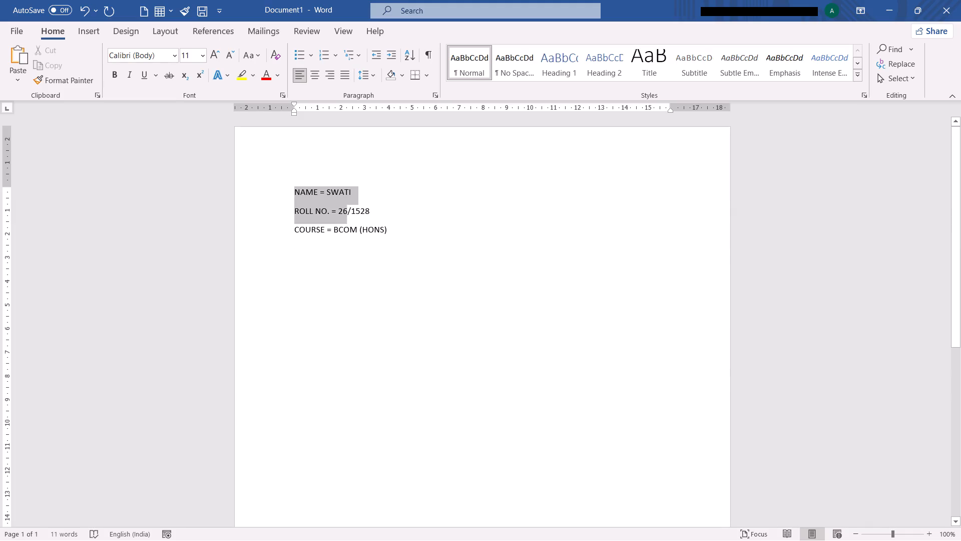
left_click_drag(378, 231, 397, 238)
left_click(404, 216)
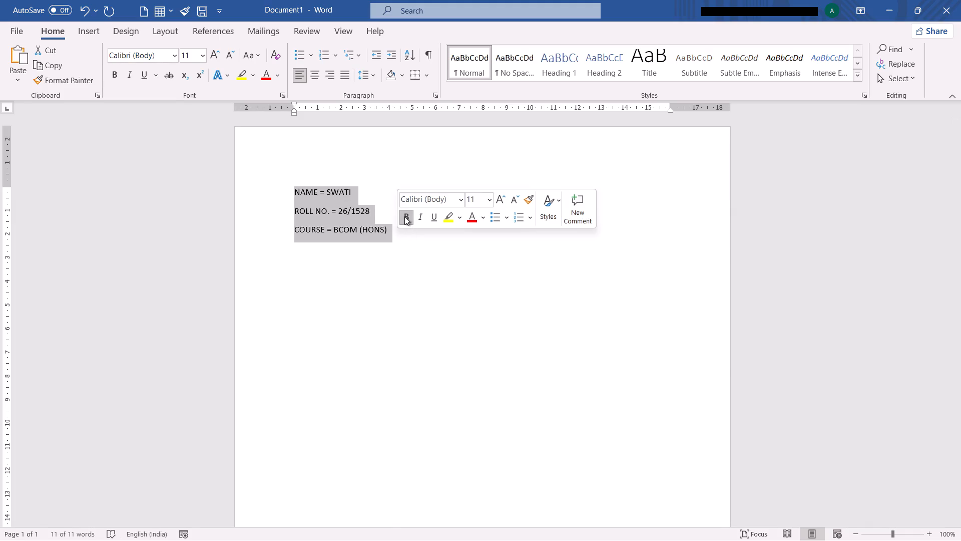
left_click(491, 201)
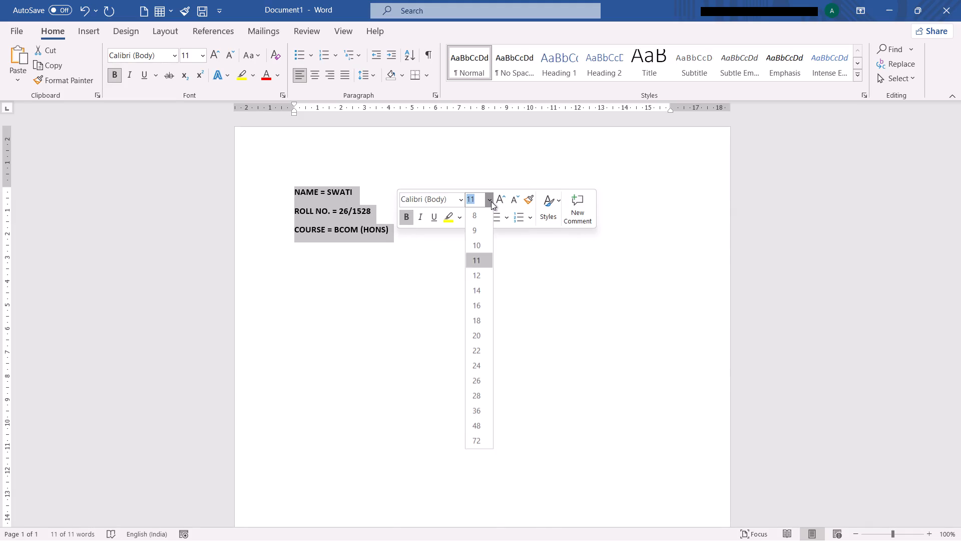
left_click(480, 335)
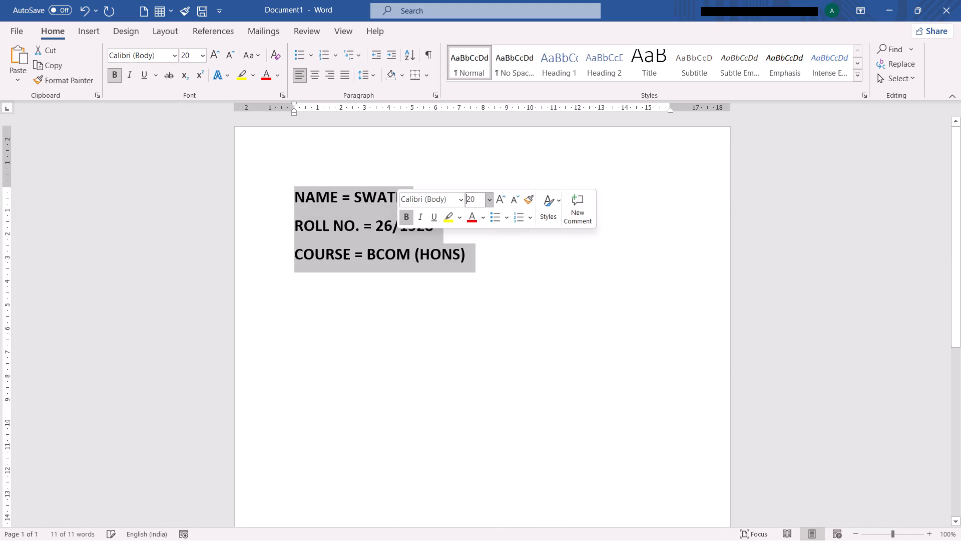
left_click(461, 203)
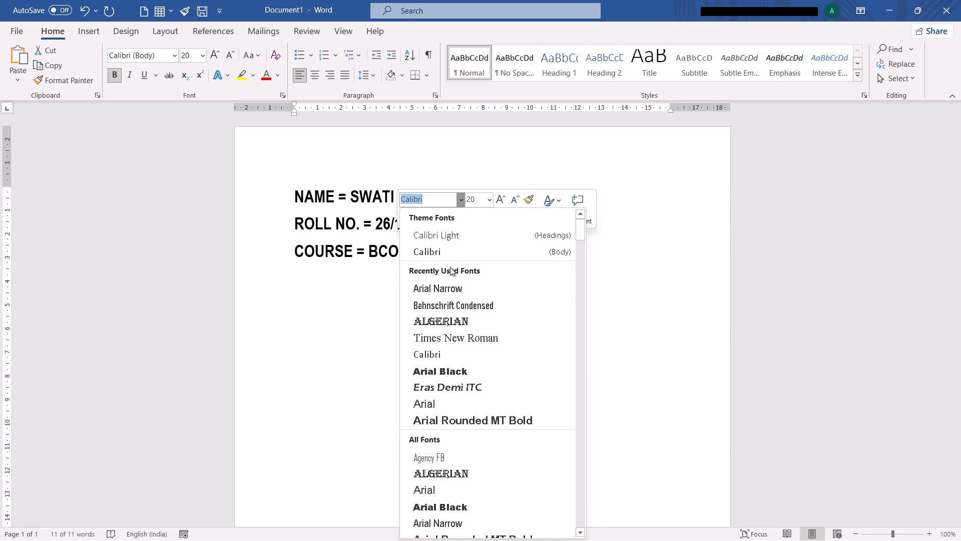
left_click(450, 315)
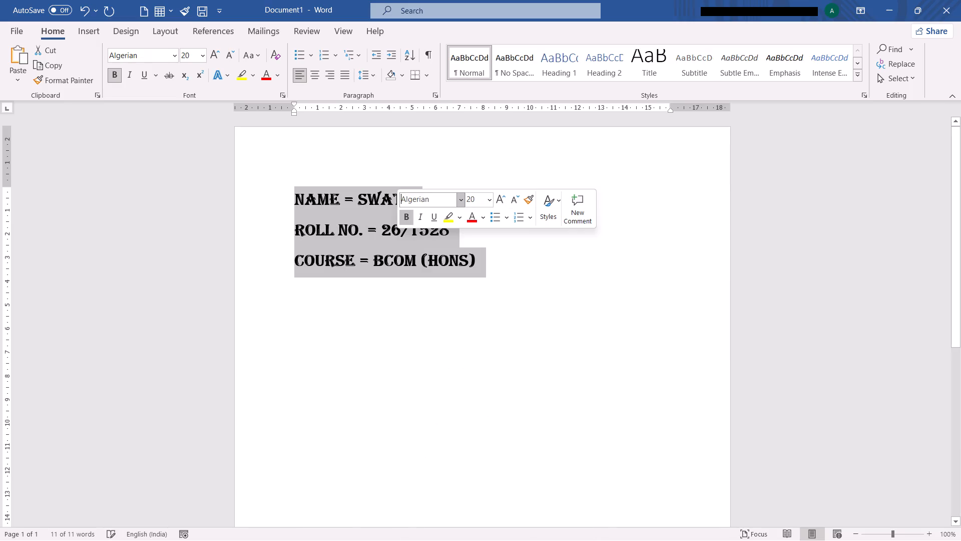
left_click(514, 250)
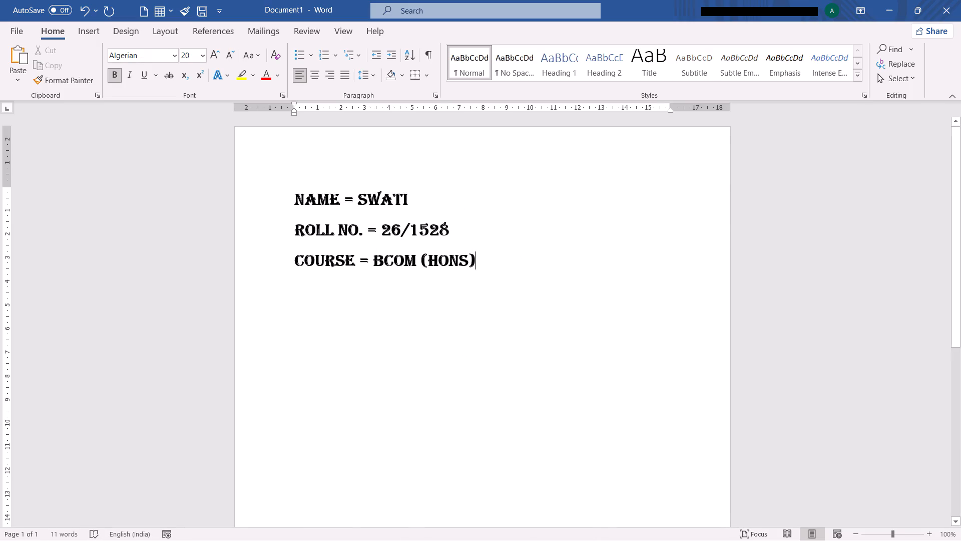
key("Return")
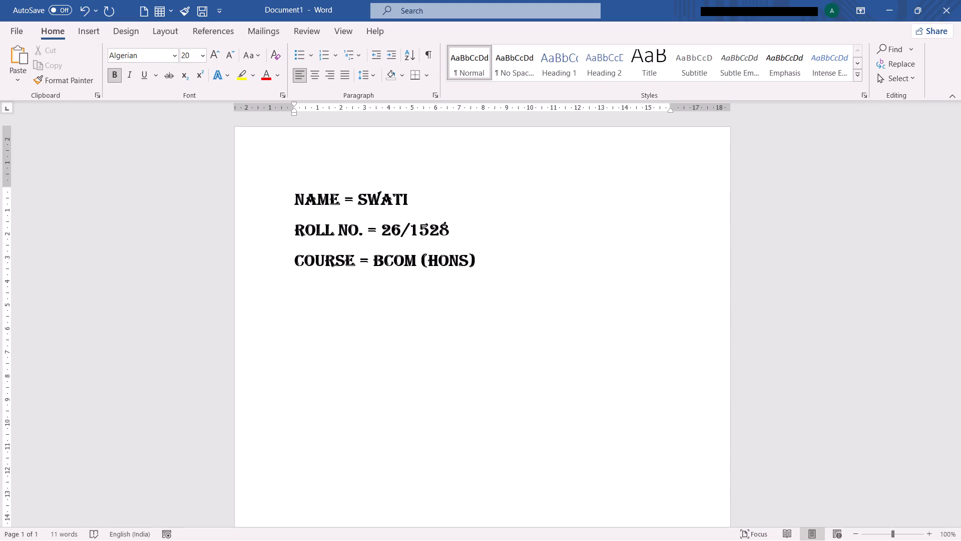
key("Return")
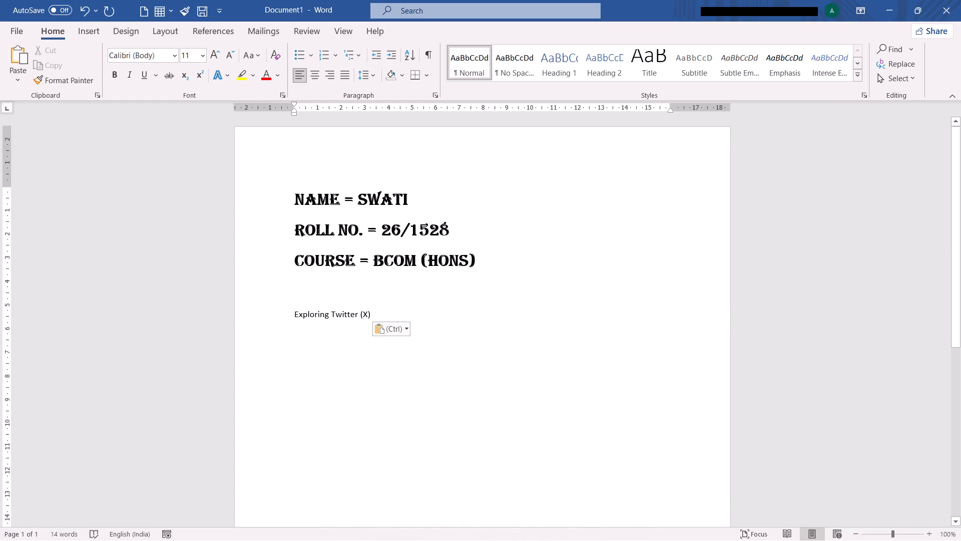
Make the "Exploring Twitter (X)" title bold, 28 pt and centred.
left_click_drag(293, 315, 390, 313)
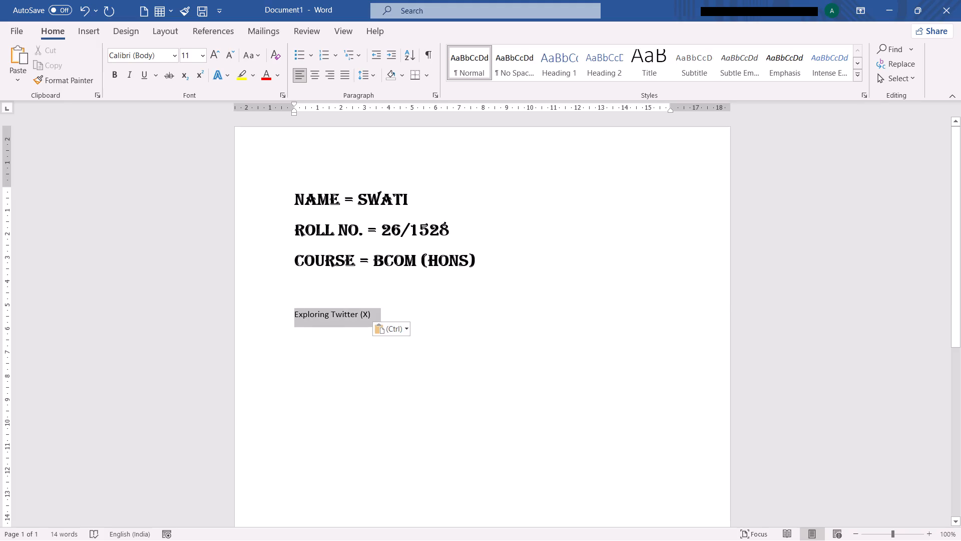
left_click_drag(390, 313, 393, 313)
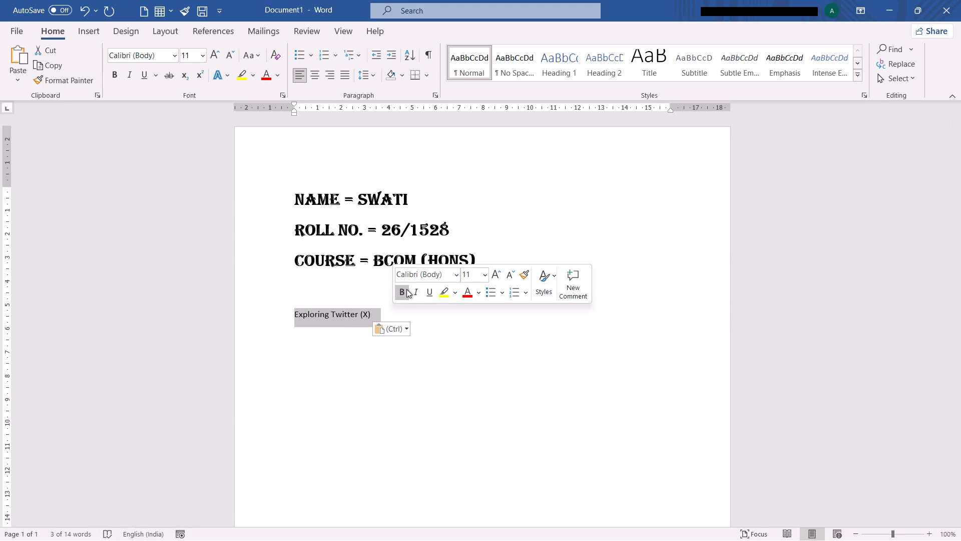
left_click(406, 289)
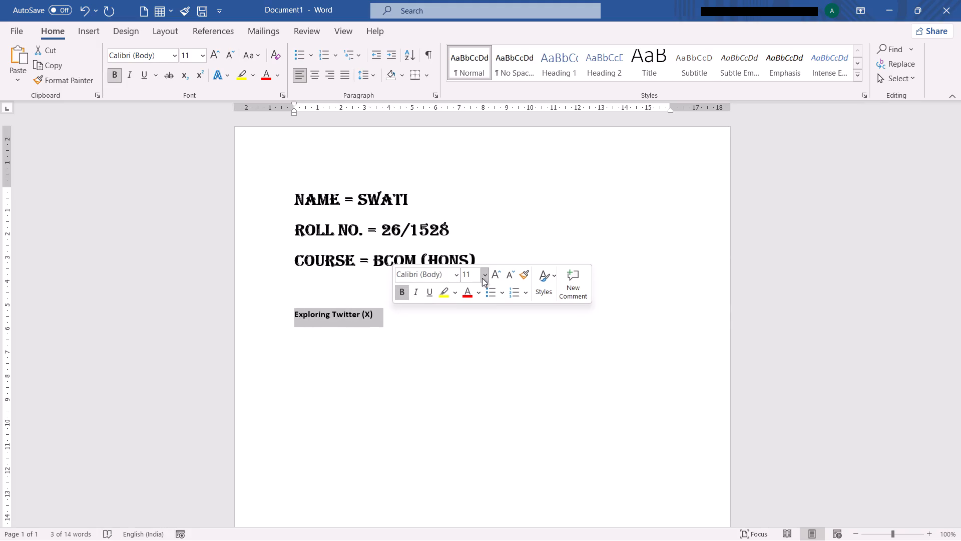
left_click(488, 276)
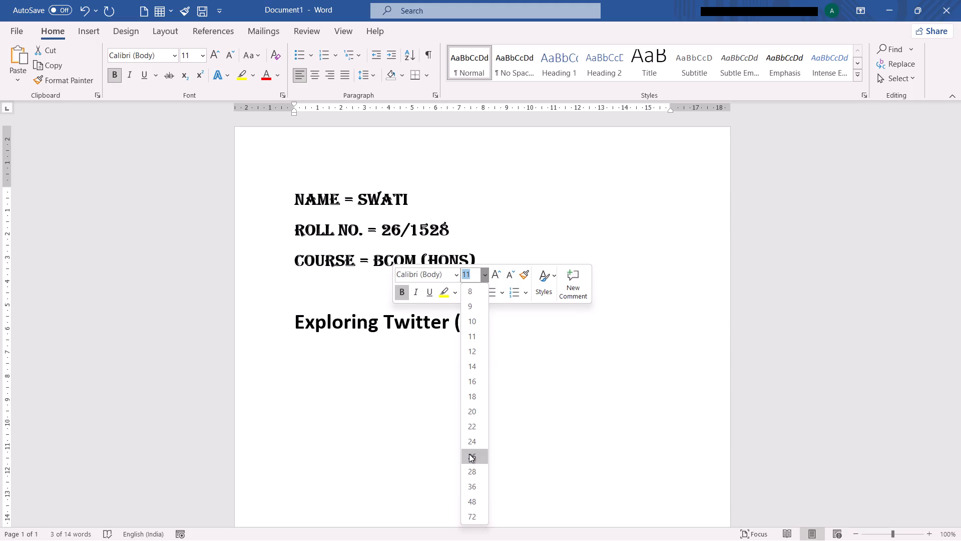
left_click(472, 475)
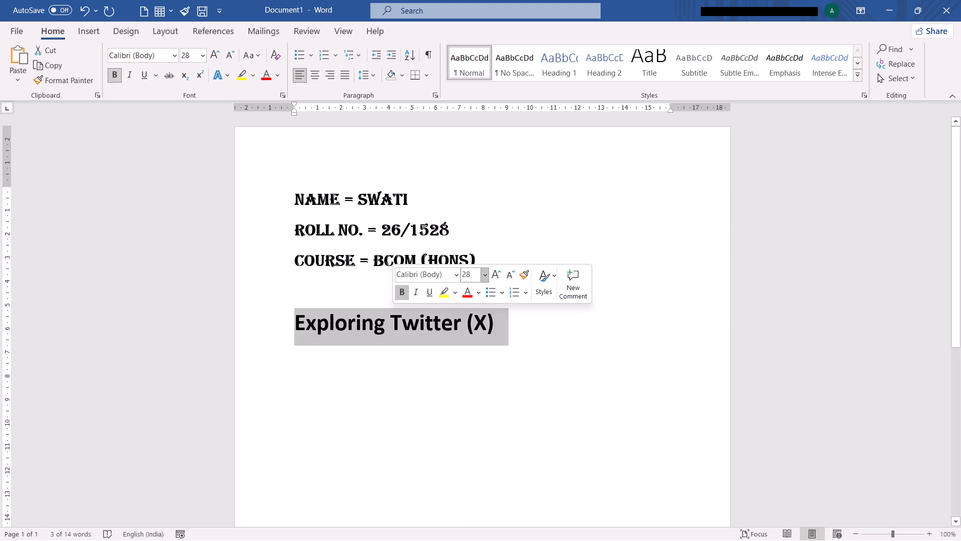
left_click(319, 73)
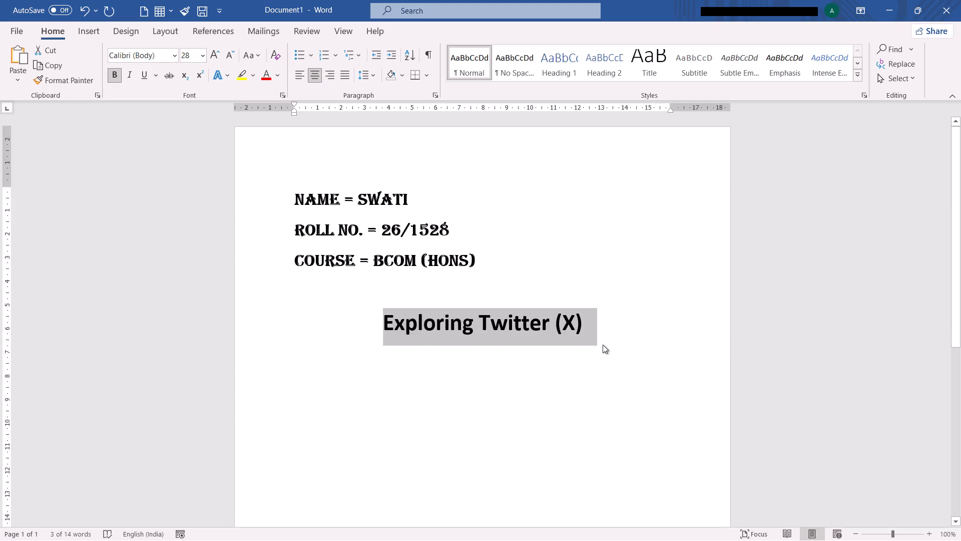
Add a new line reading "QUESTION 1 :-" directly below the "Exploring Twitter (X)" title.
left_click(601, 324)
key("Return")
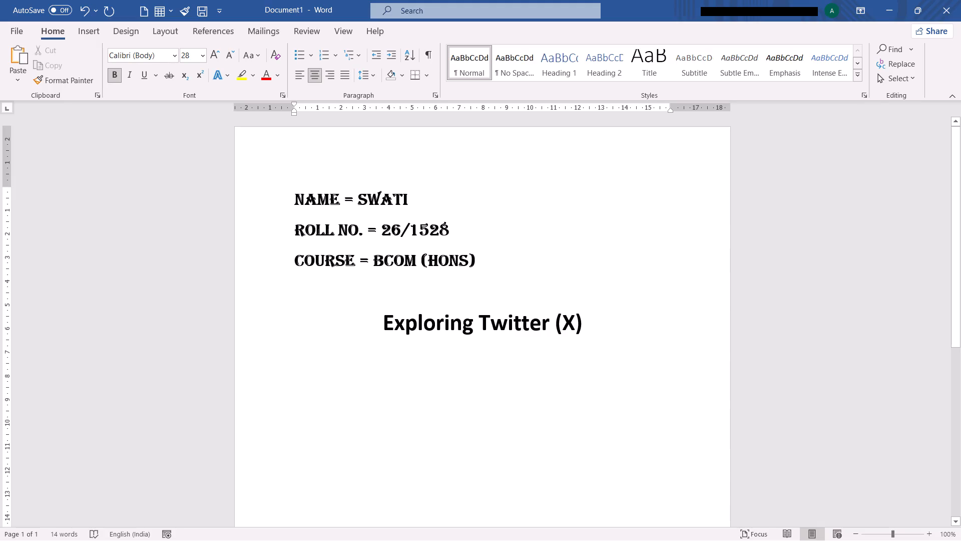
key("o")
key("BackSpace")
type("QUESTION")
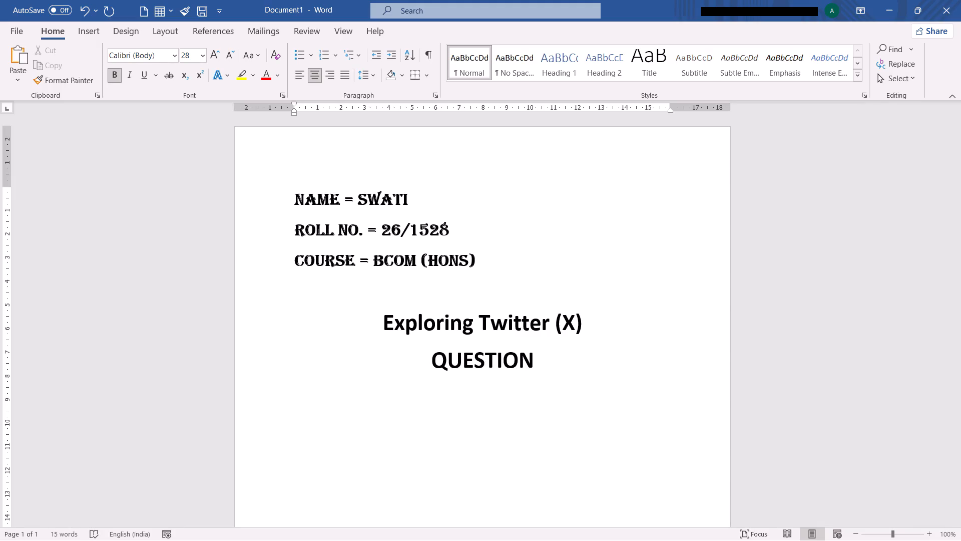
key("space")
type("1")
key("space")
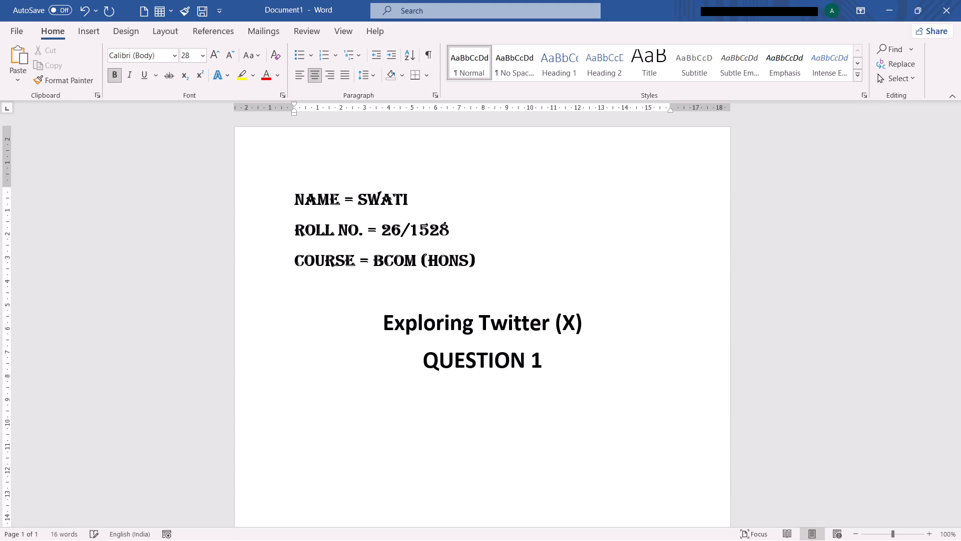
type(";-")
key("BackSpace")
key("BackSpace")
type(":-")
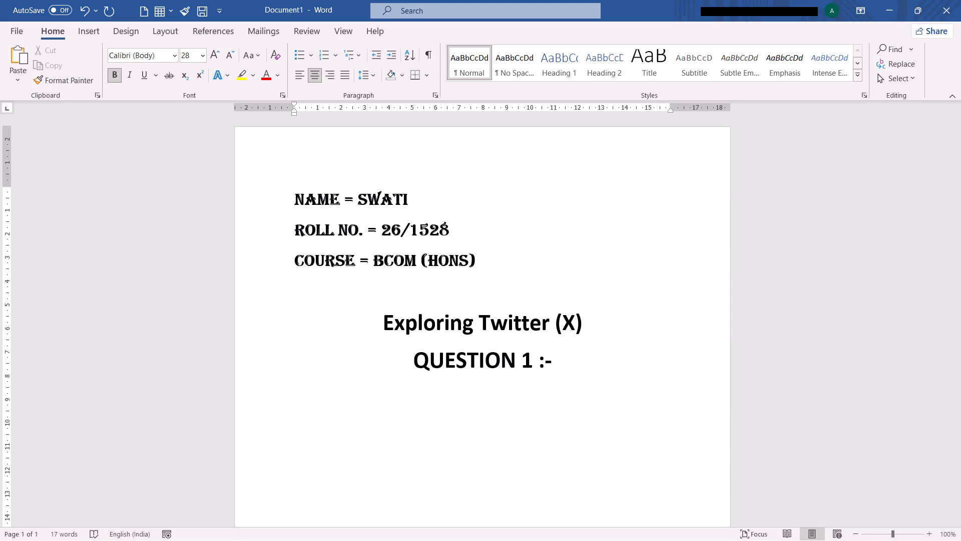
Left-align the "QUESTION 1 :-" line and set its font size to 20 pt.
left_click(299, 75)
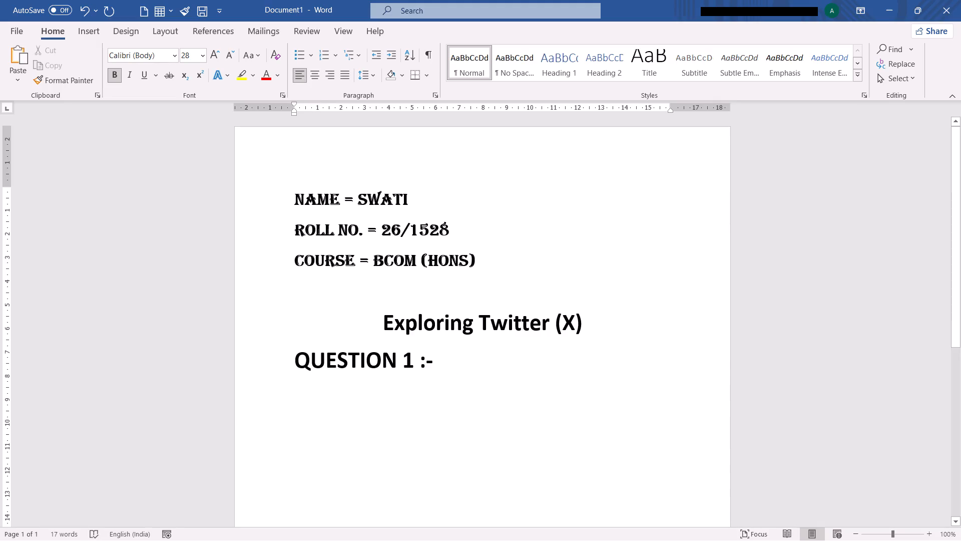
left_click_drag(295, 360, 435, 364)
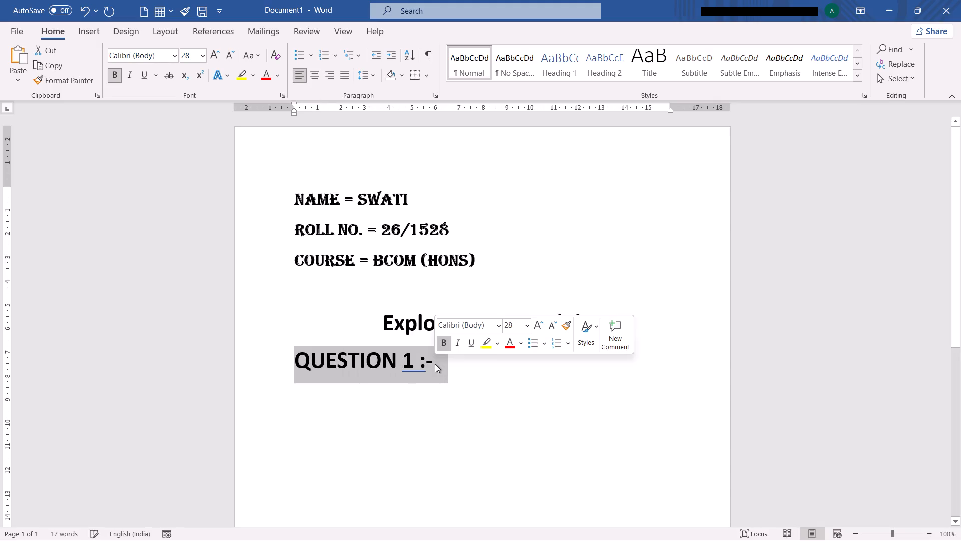
left_click(528, 326)
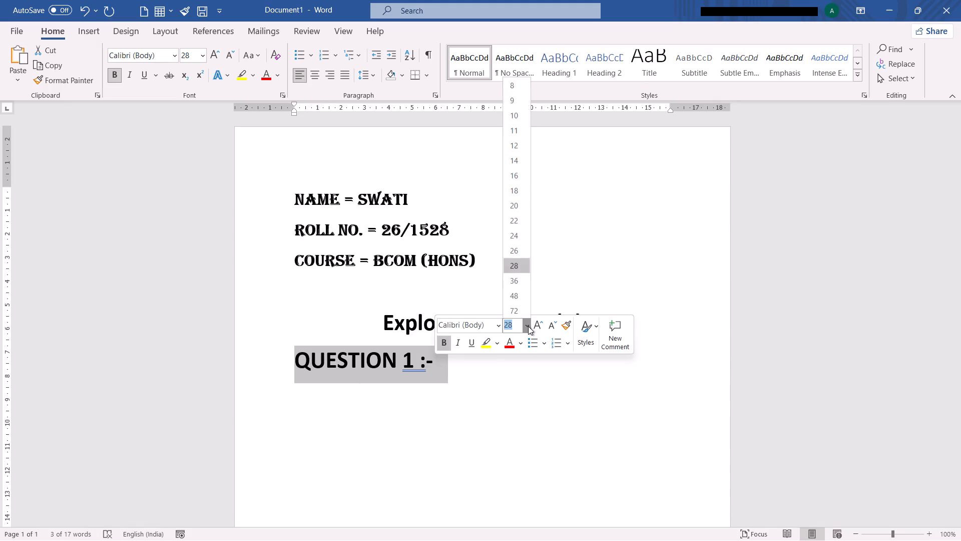
left_click(514, 186)
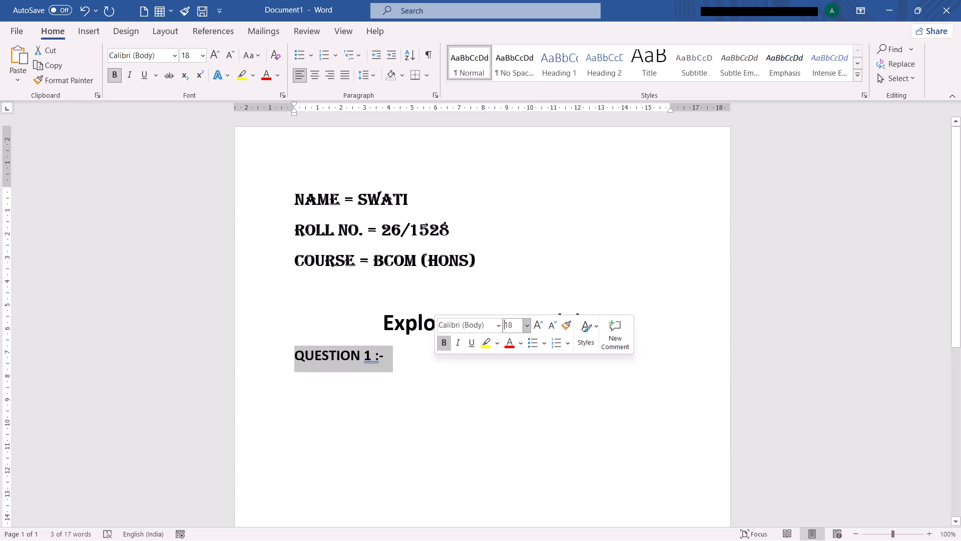
left_click(524, 325)
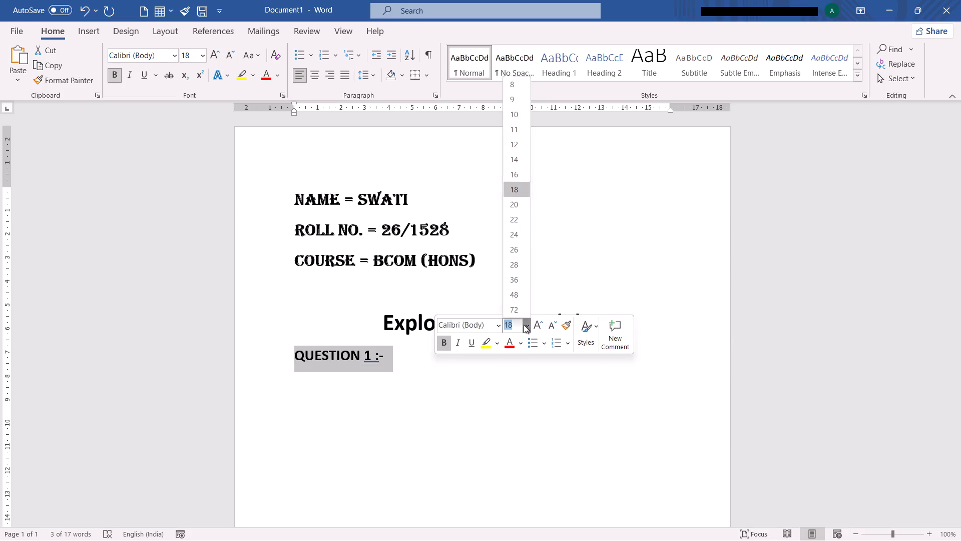
left_click(520, 206)
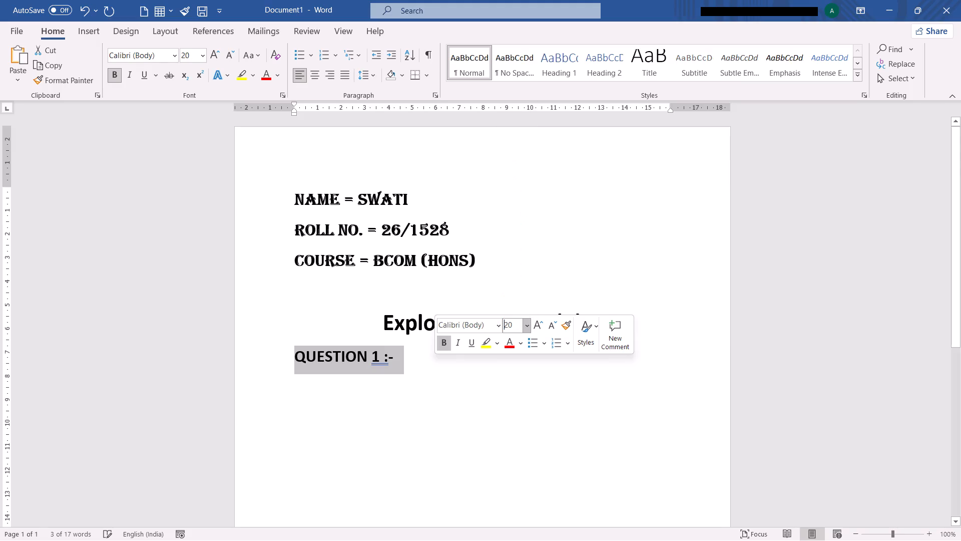
Place the cursor at the end of the "QUESTION 1 :-" line and open the font size choices for the text typed there.
left_click(433, 368)
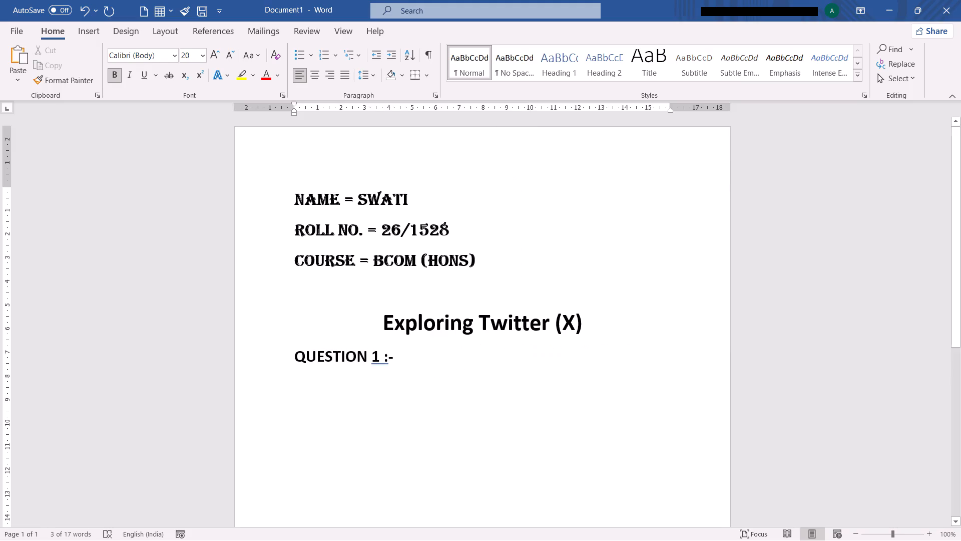
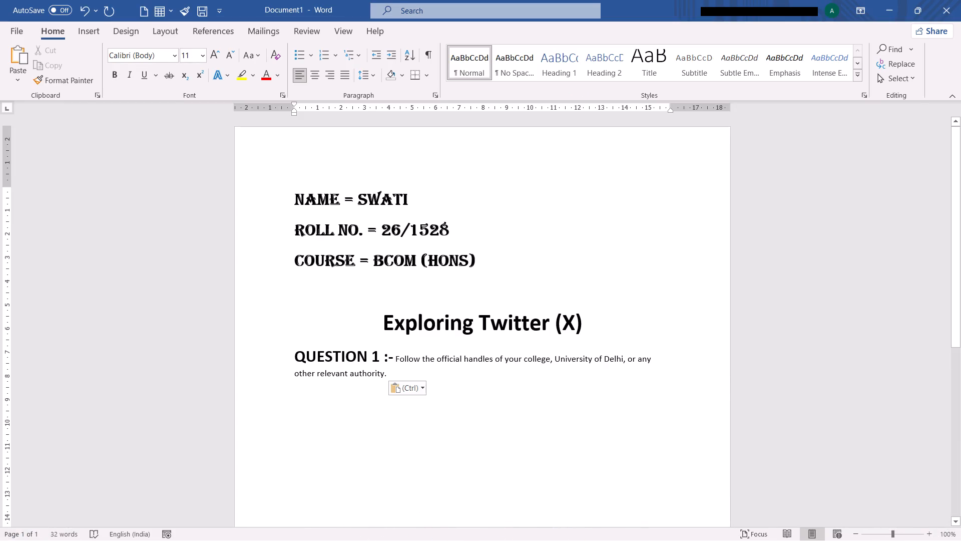
Change the font size of the pasted question text that follows "QUESTION 1 :-", from "Follow the official handles" to "relevant authority.".
left_click_drag(396, 358, 393, 376)
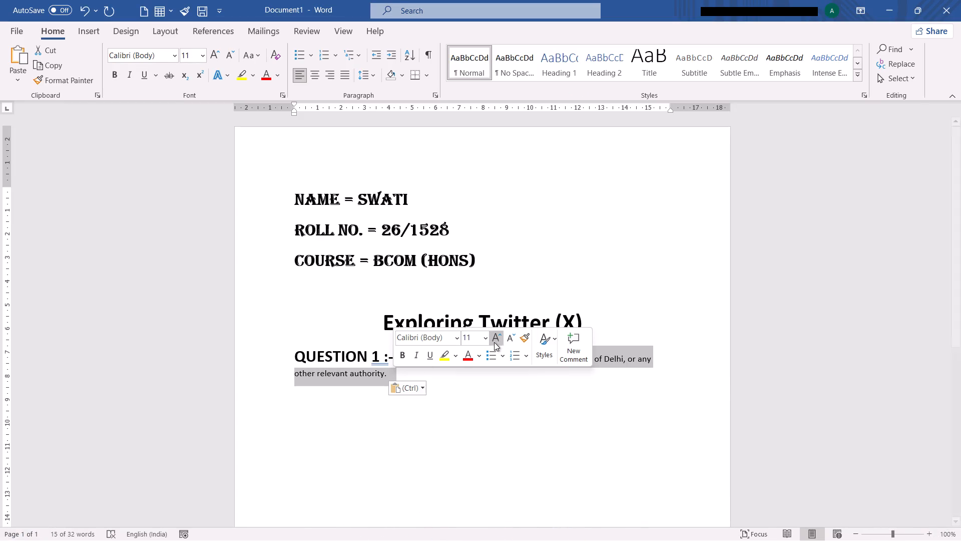
left_click(488, 338)
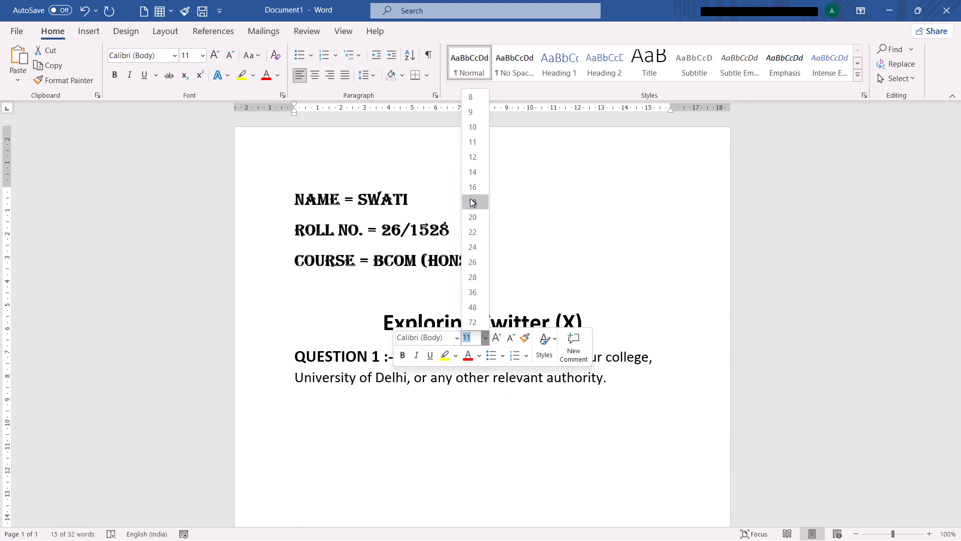
Set the question text "Follow the official handles of your college, University of Delhi, or any other relevant authority." to 18 pt.
left_click(470, 198)
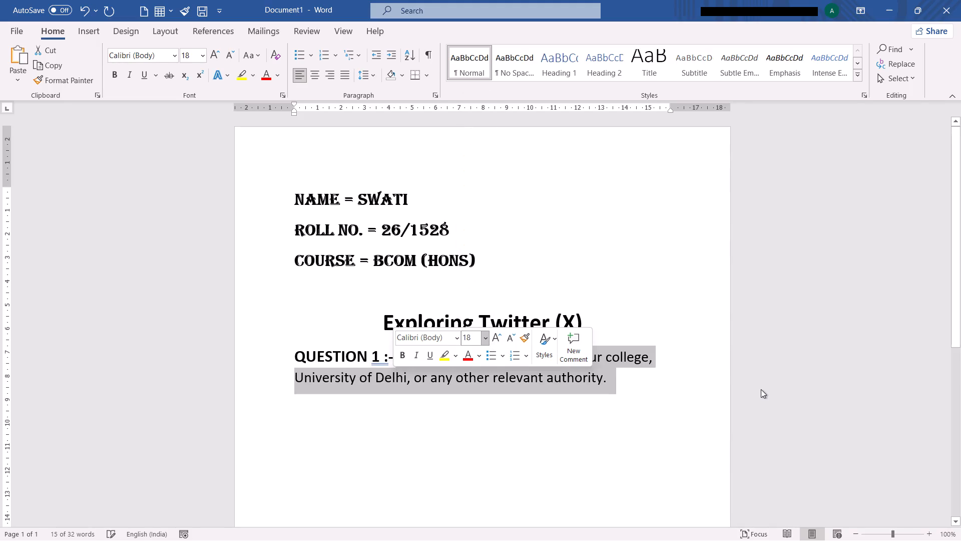
left_click(632, 408)
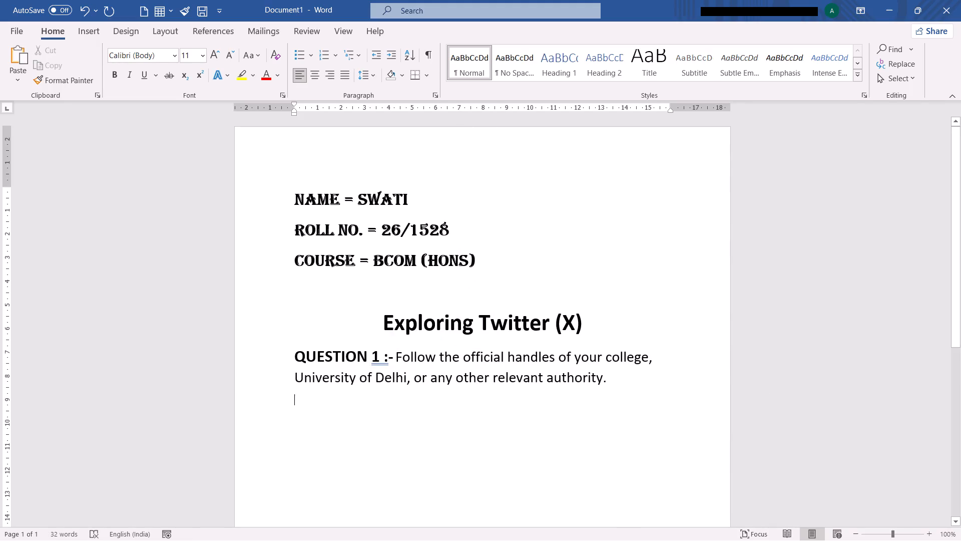
Replace the full stop at the end of question 1 with " ?" and start a new line below it.
left_click(614, 372)
key("BackSpace")
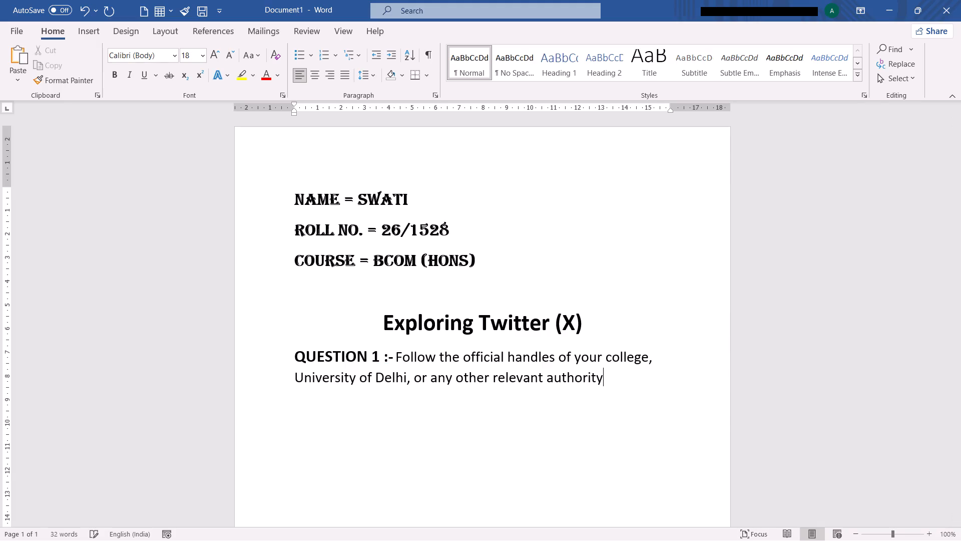
key("space")
type("?")
key("Return")
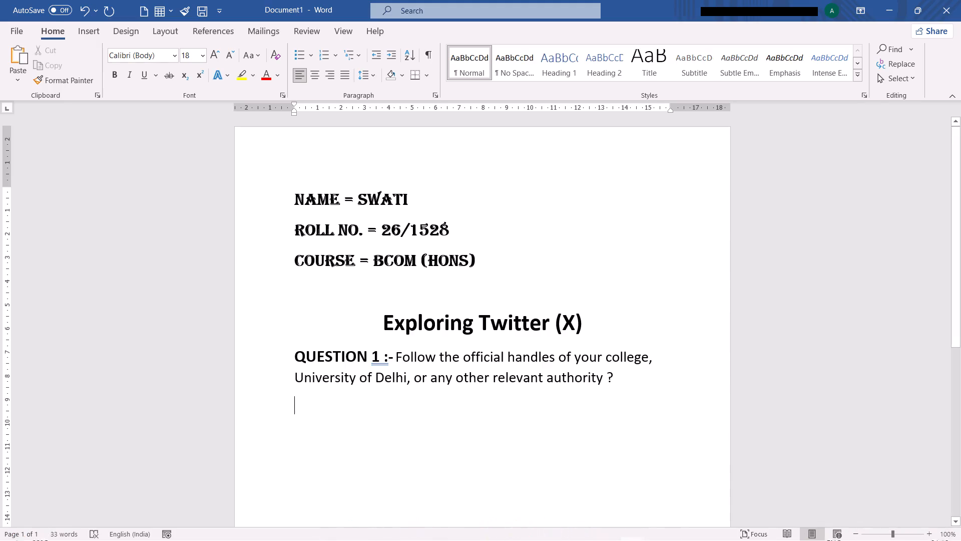
Insert the X account-menu and University of Delhi profile screenshots from this device below question 1.
left_click(76, 31)
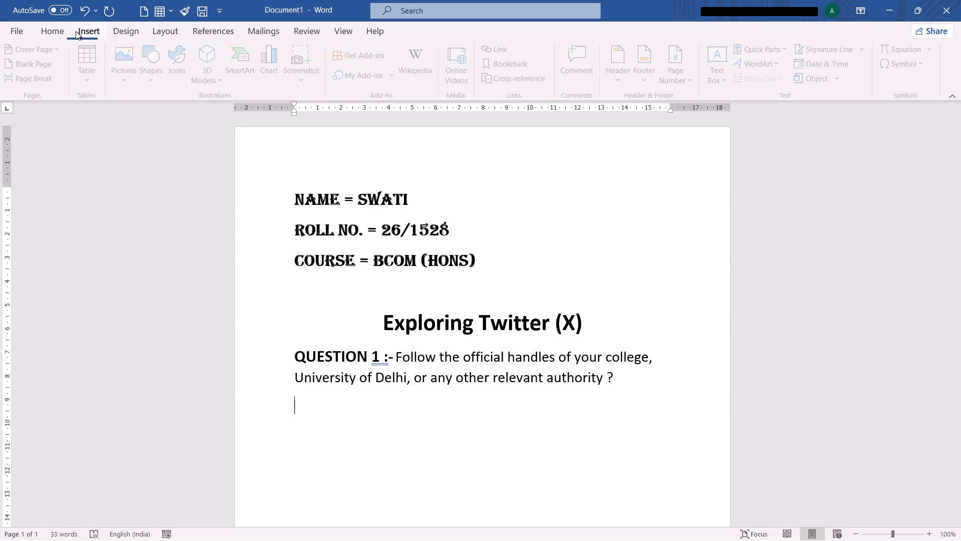
left_click(117, 70)
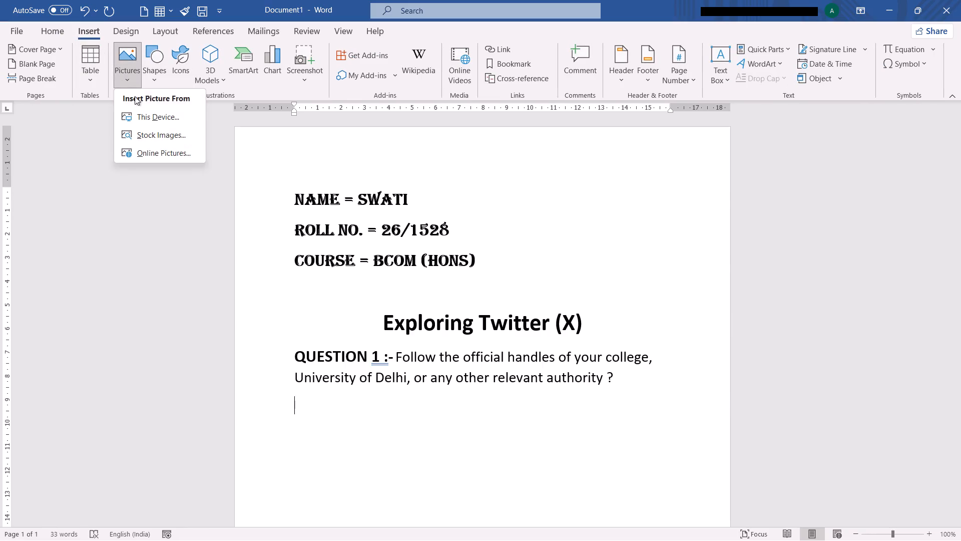
left_click(147, 115)
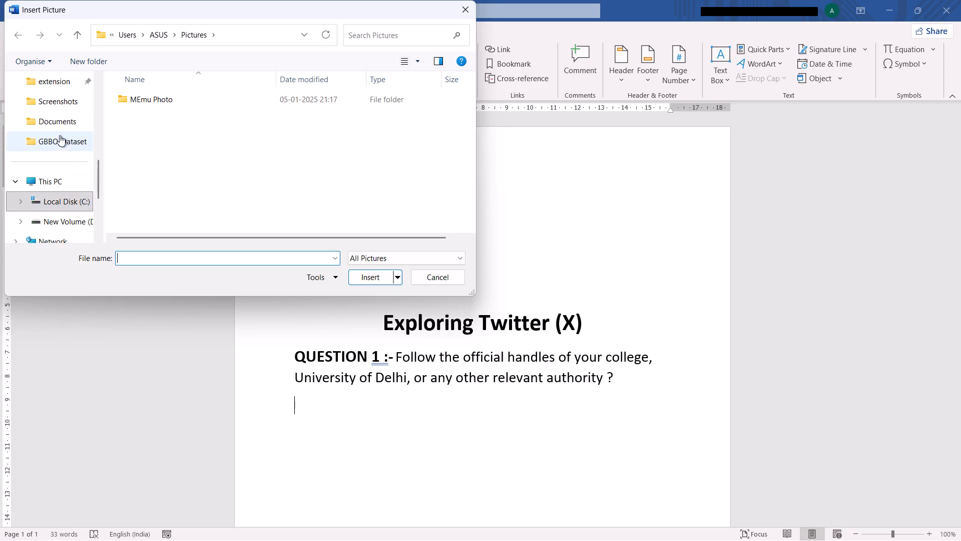
Insert the picture "WhatsApp Image 2026-10-27 at 21.00.52" from the Downloads folder below question 1.
left_click(59, 122)
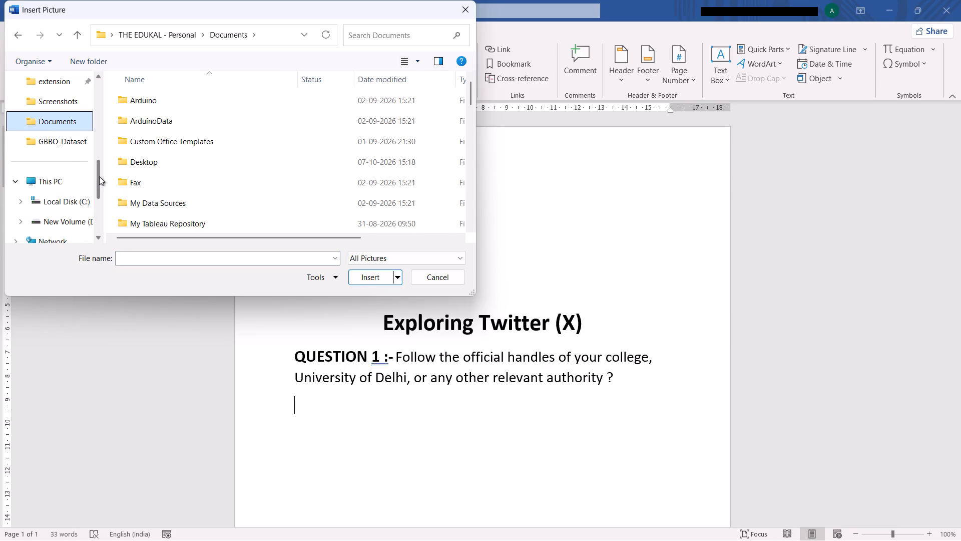
left_click_drag(99, 176, 103, 123)
left_click(64, 186)
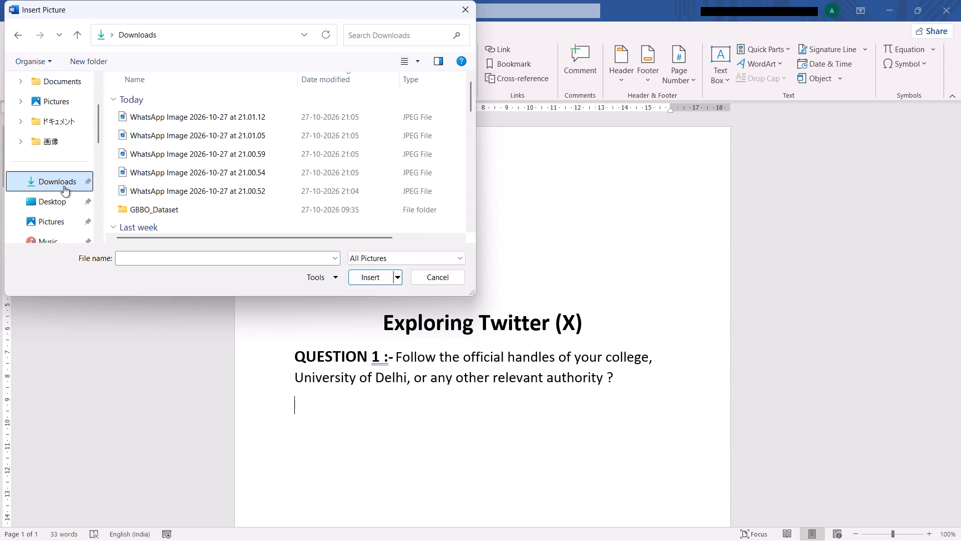
left_click(180, 186)
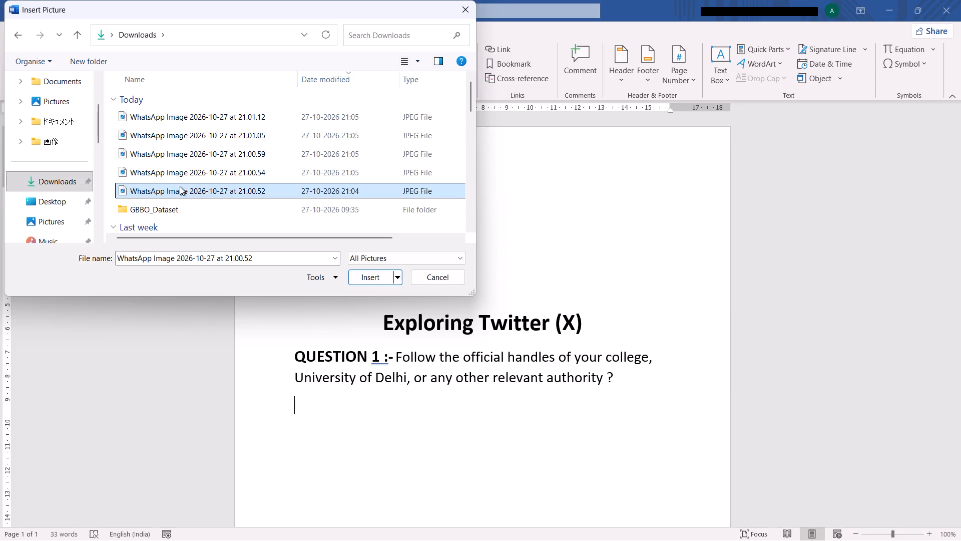
key("Return")
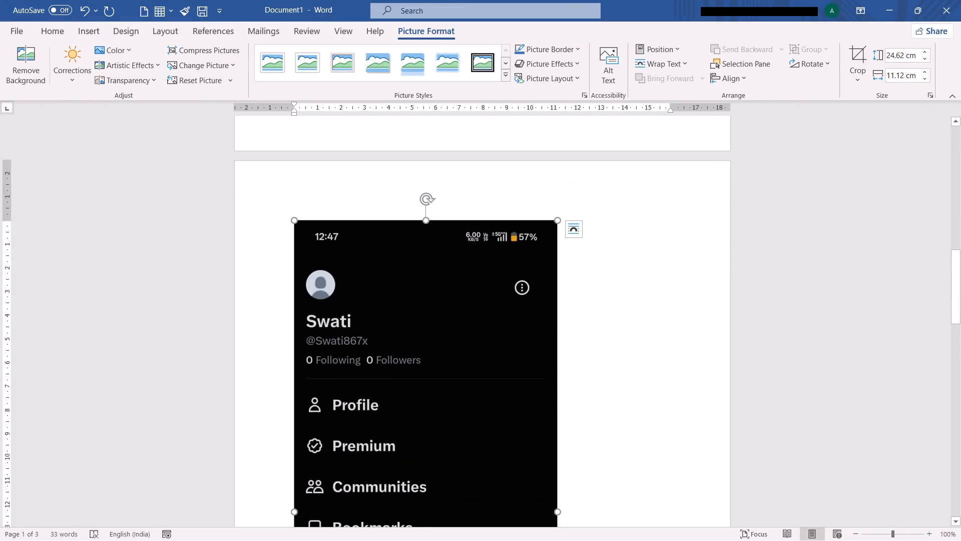
Shrink the X account-menu screenshot to about 11.1 cm high and 9.04 cm wide.
left_click_drag(427, 219, 427, 237)
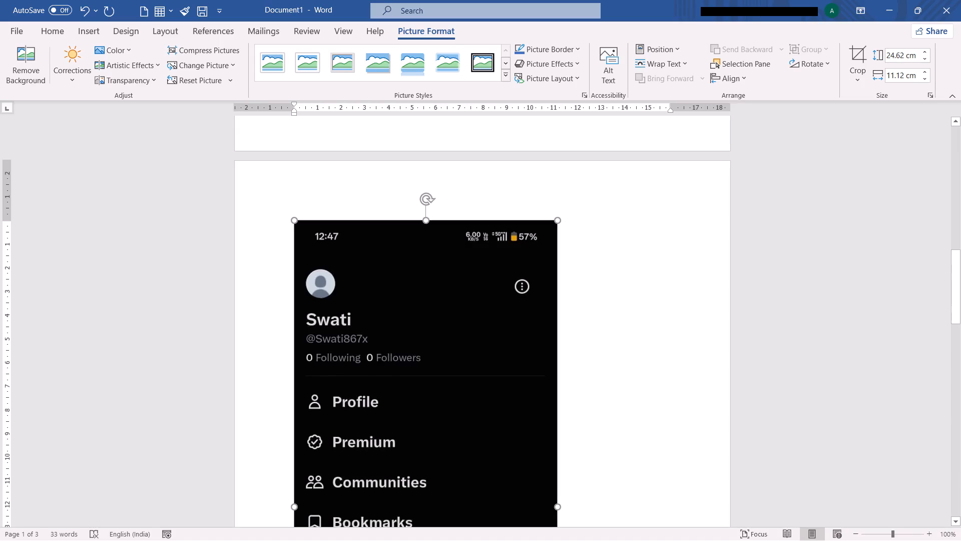
left_click_drag(427, 237, 440, 540)
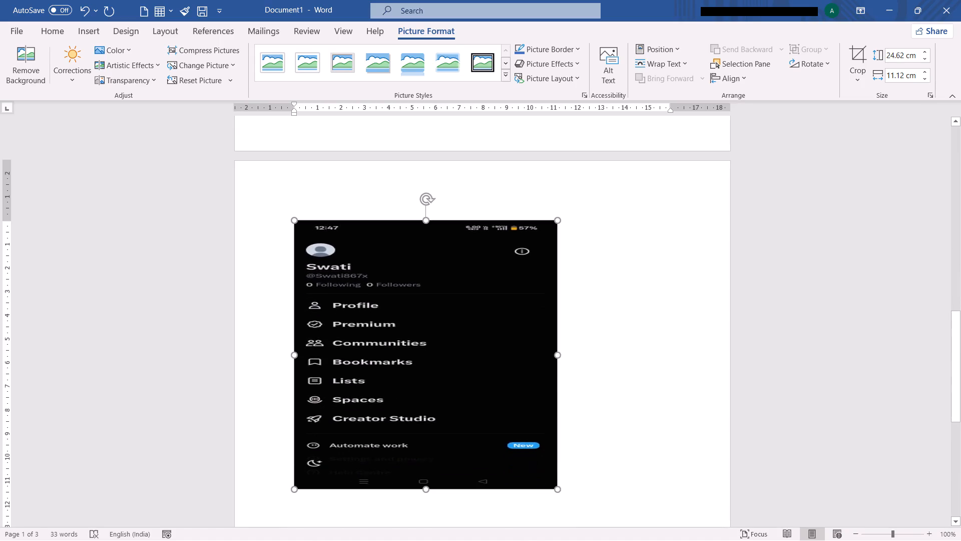
left_click_drag(440, 540, 440, 540)
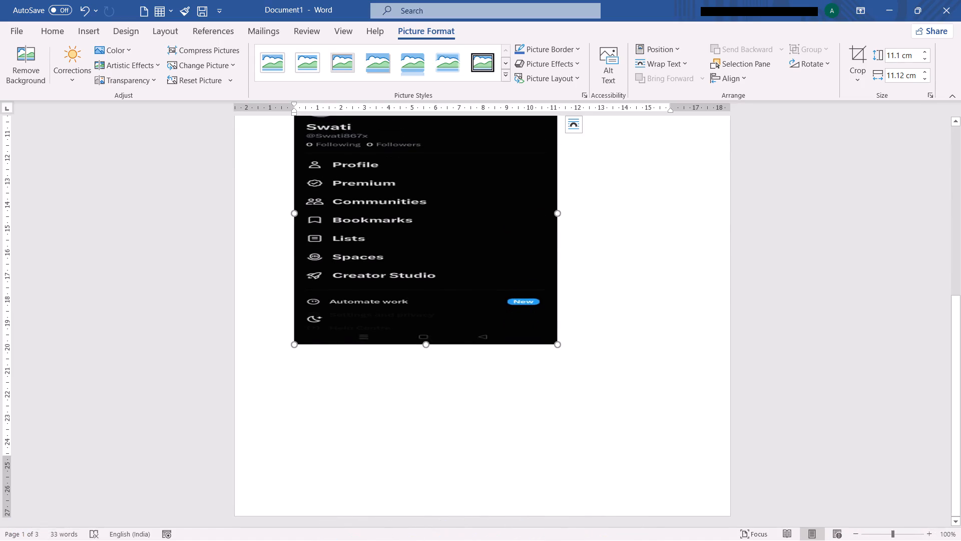
left_click_drag(561, 214, 530, 220)
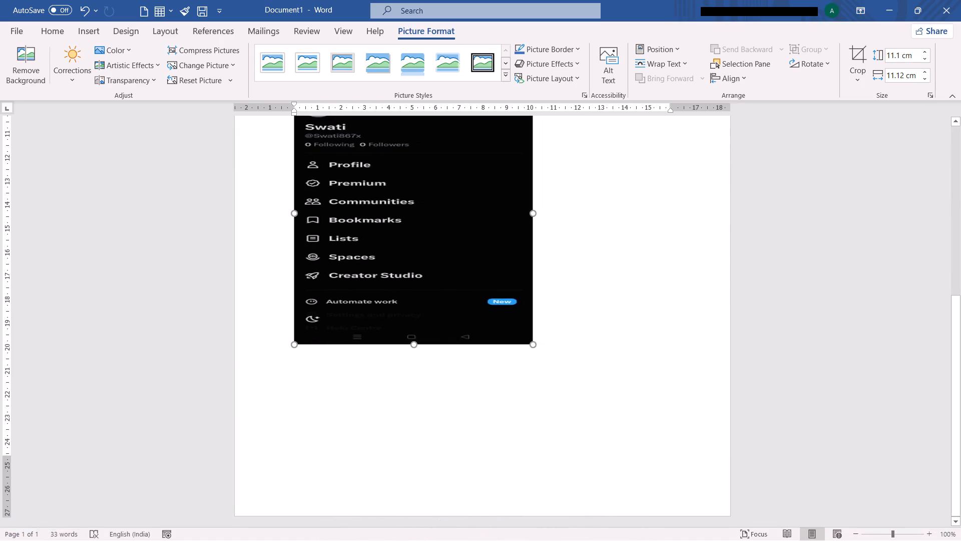
left_click_drag(530, 220, 508, 224)
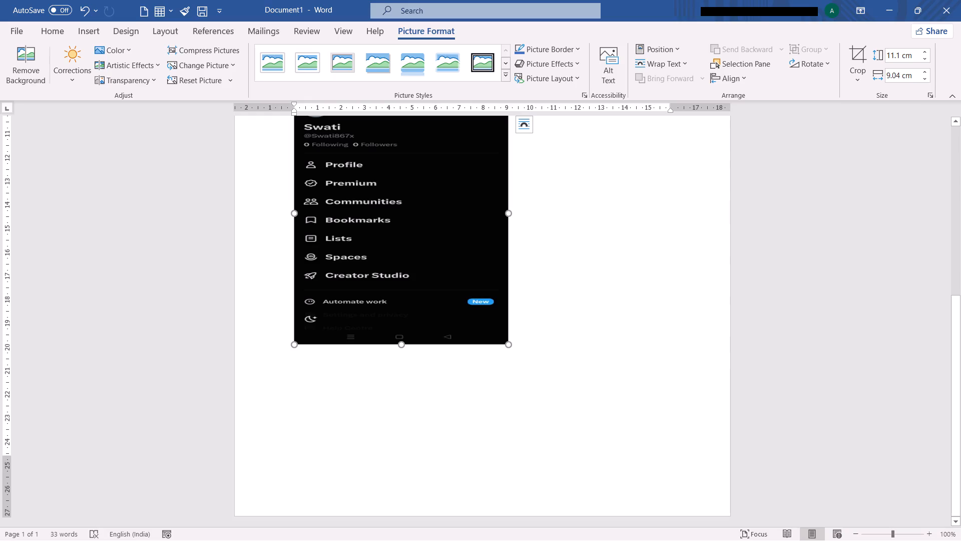
Insert the picture "WhatsApp Image 2026-10-27 at 21.00.54" from Downloads on a new line below the account-menu screenshot.
left_click(529, 310)
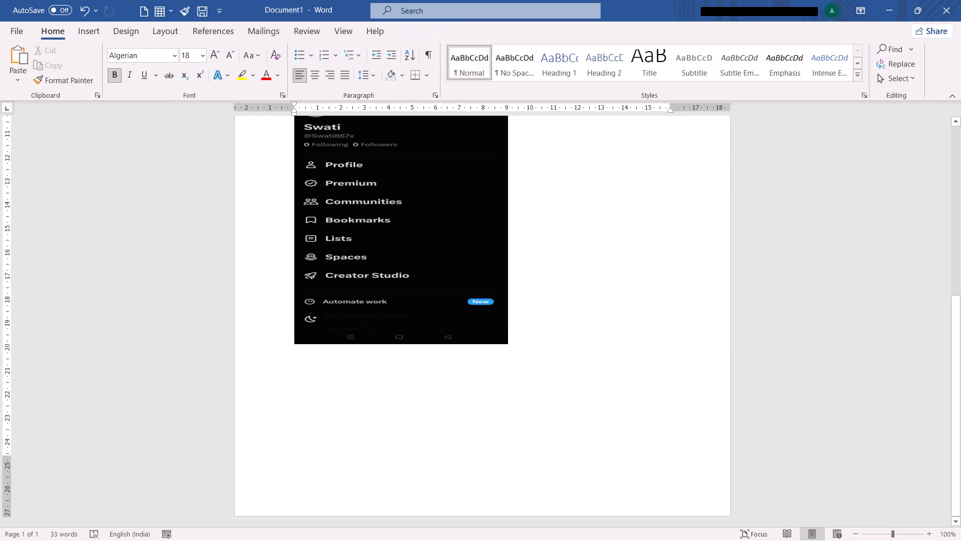
key("Return")
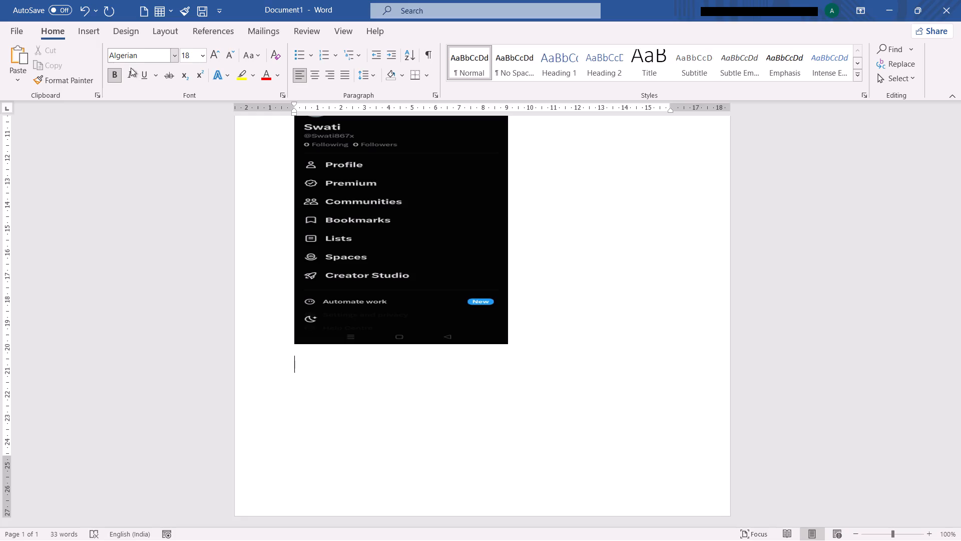
left_click(90, 33)
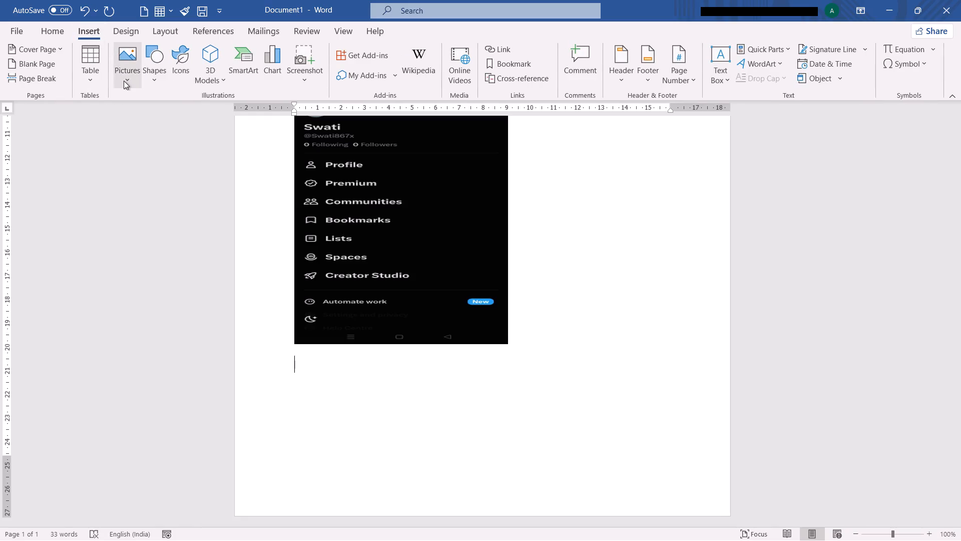
left_click(124, 81)
left_click(144, 124)
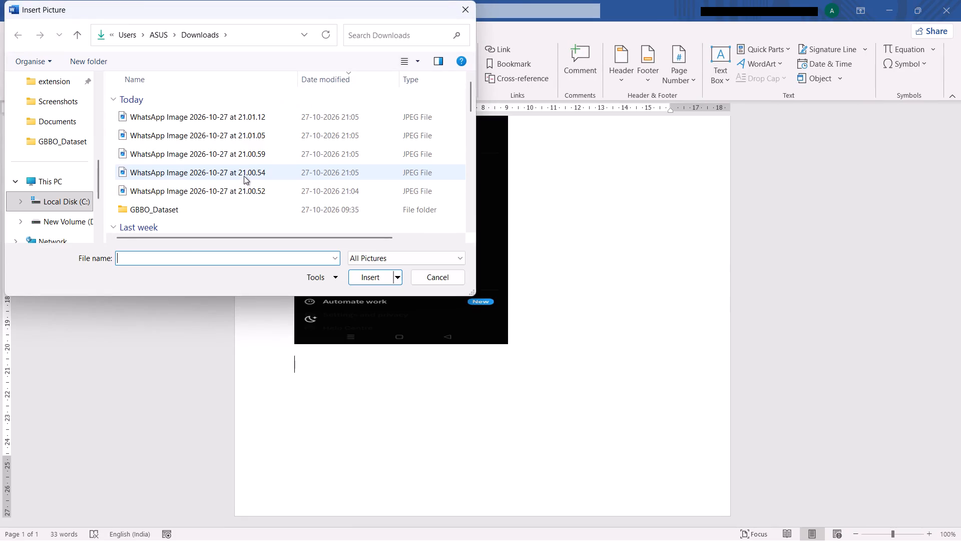
left_click(244, 176)
key("Return")
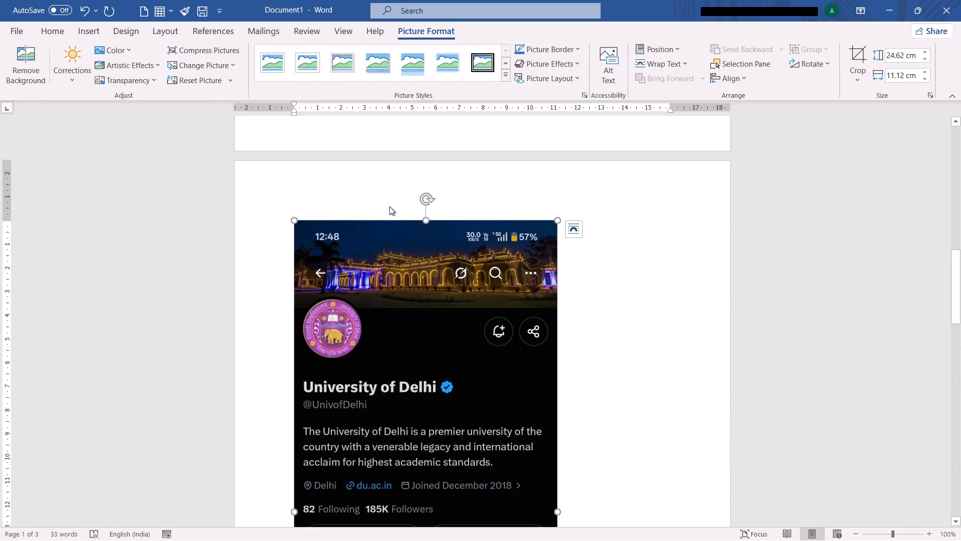
Reduce the height of the University of Delhi profile screenshot to about 12.13 cm.
left_click_drag(428, 220, 434, 356)
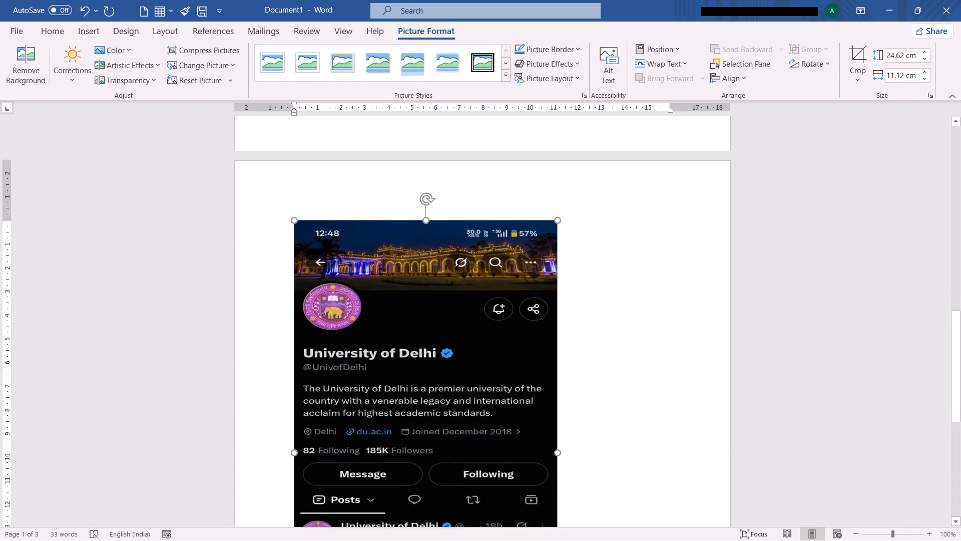
left_click_drag(434, 356, 440, 534)
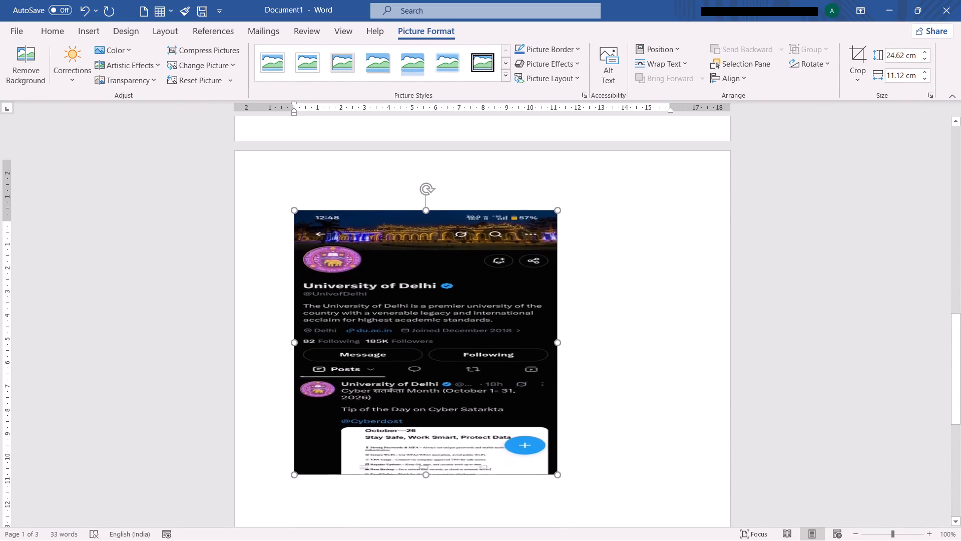
left_click_drag(440, 534, 436, 498)
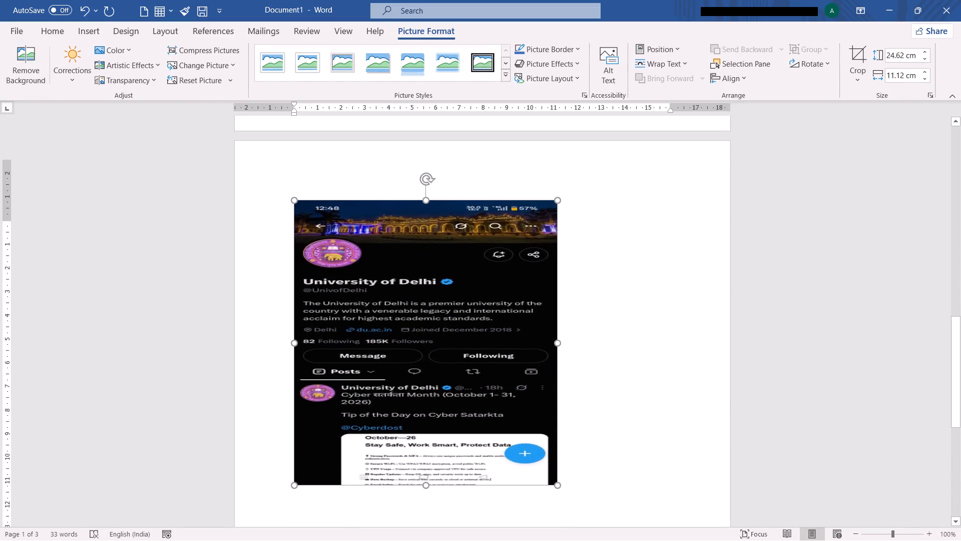
left_click_drag(436, 498, 436, 496)
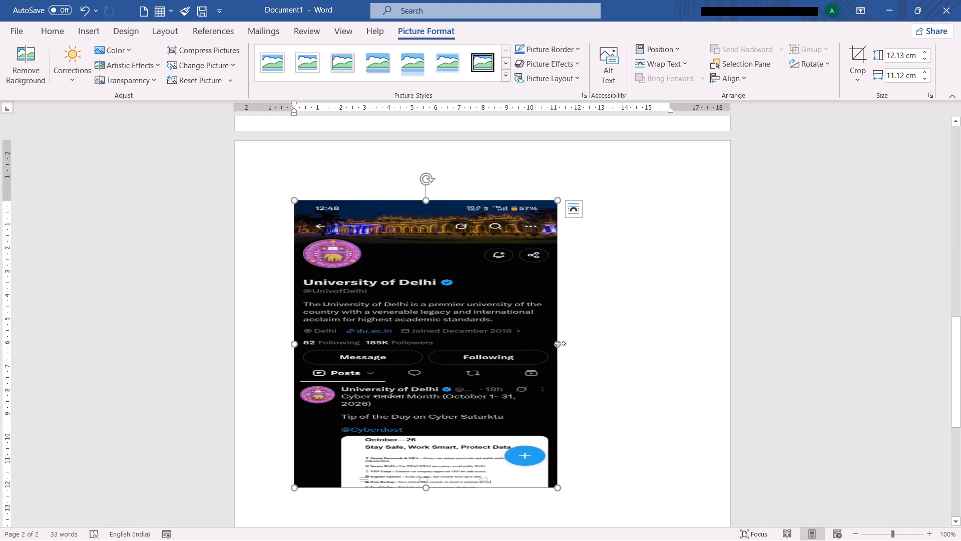
Narrow the University of Delhi profile screenshot to about 9.4 cm wide, keeping its height.
left_click_drag(560, 343, 528, 343)
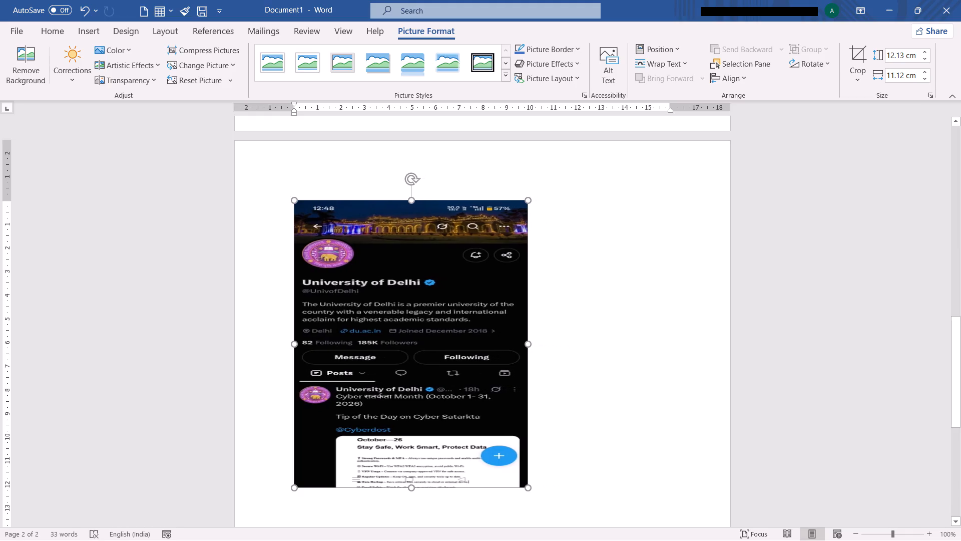
left_click_drag(528, 343, 517, 339)
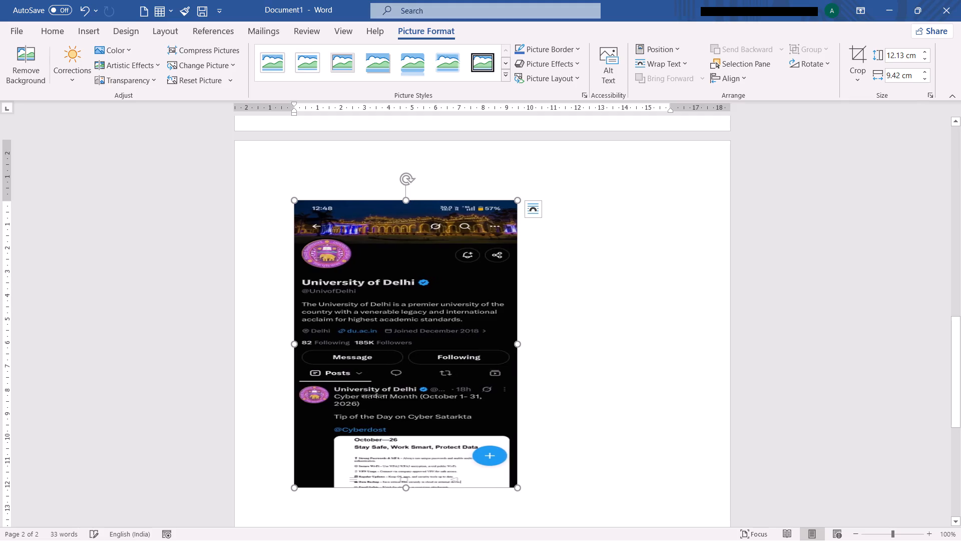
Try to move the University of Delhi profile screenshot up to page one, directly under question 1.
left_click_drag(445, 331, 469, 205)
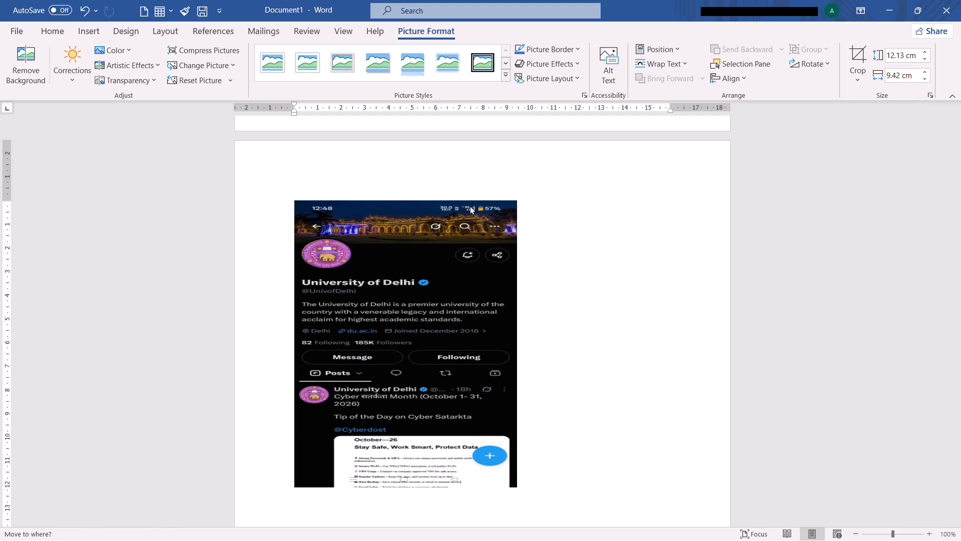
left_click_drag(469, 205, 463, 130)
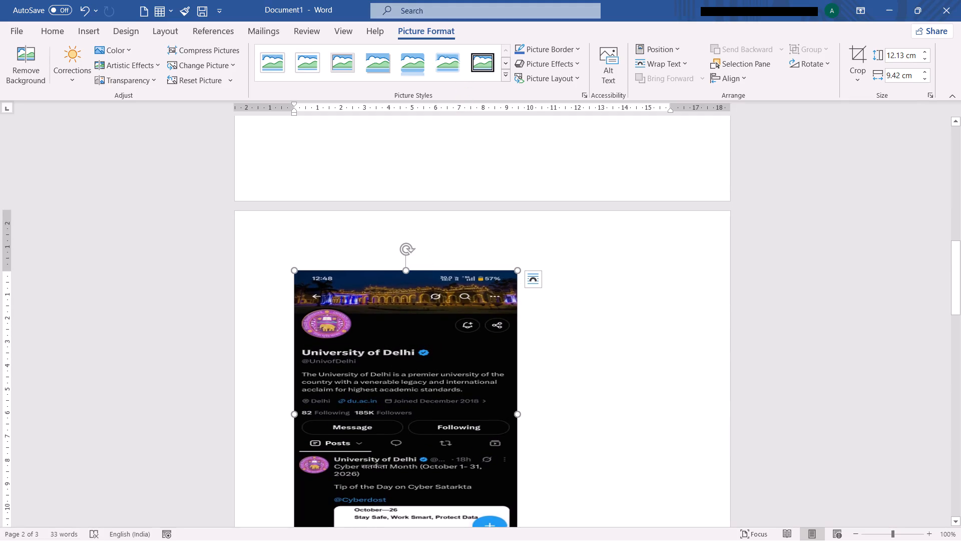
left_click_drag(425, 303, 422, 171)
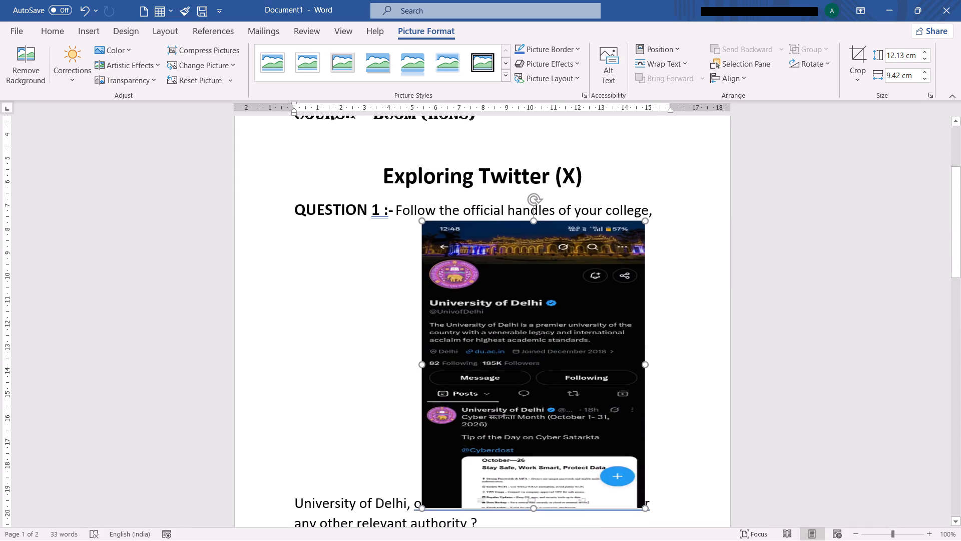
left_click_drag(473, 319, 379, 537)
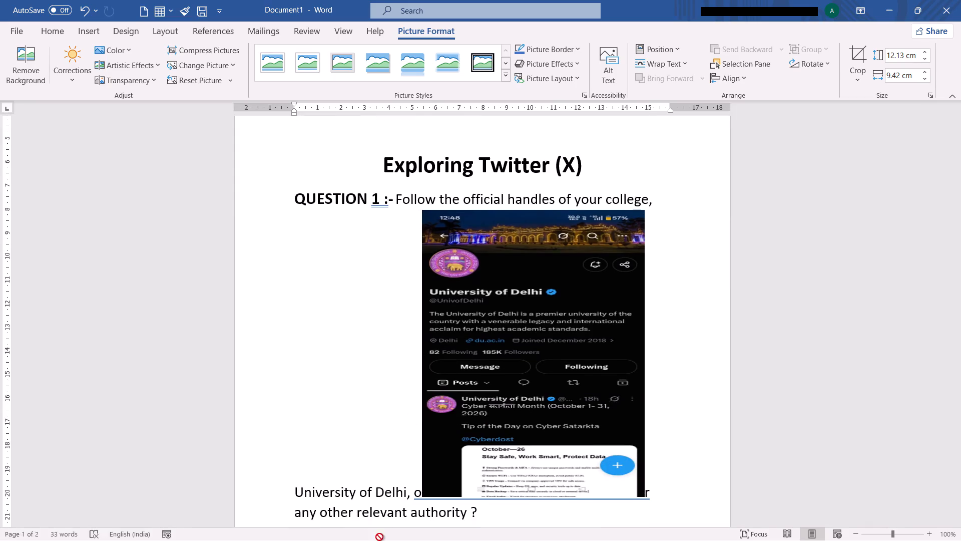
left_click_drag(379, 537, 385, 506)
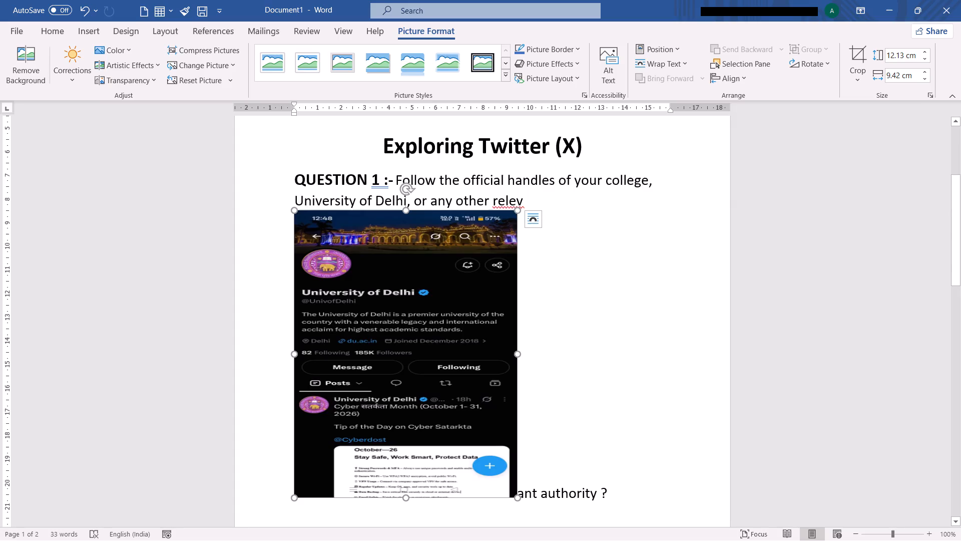
Move the University of Delhi profile screenshot out of the question text to directly below the account-menu screenshot.
left_click_drag(487, 435, 484, 540)
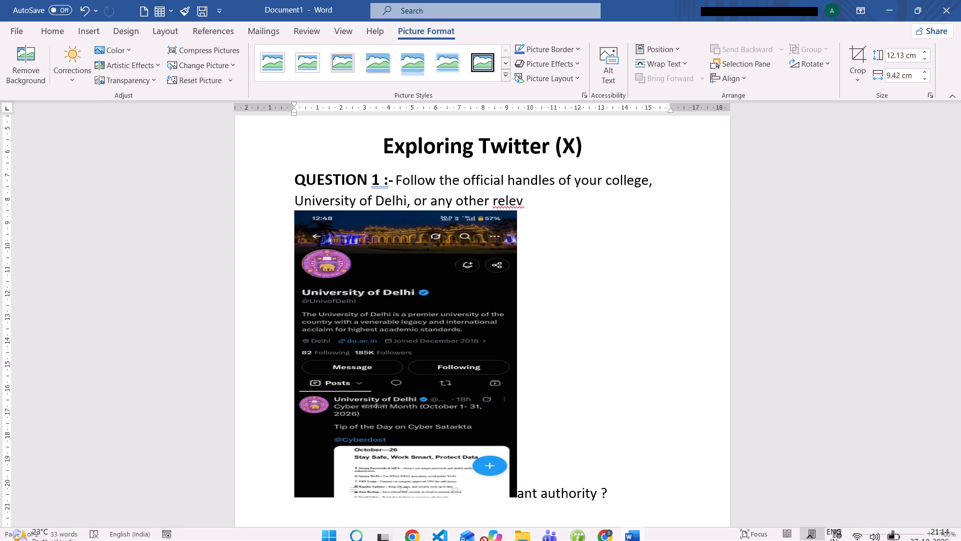
left_click_drag(484, 540, 674, 506)
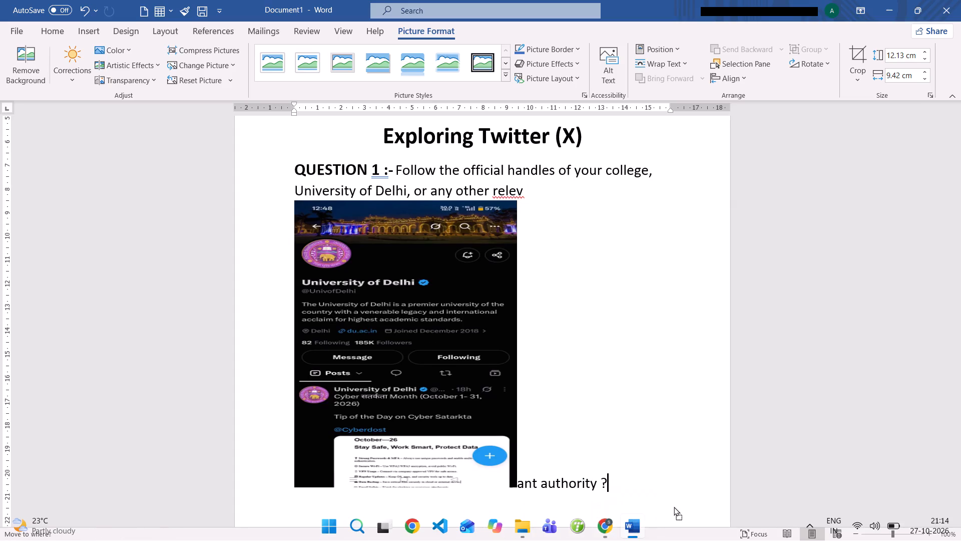
left_click_drag(674, 506, 671, 509)
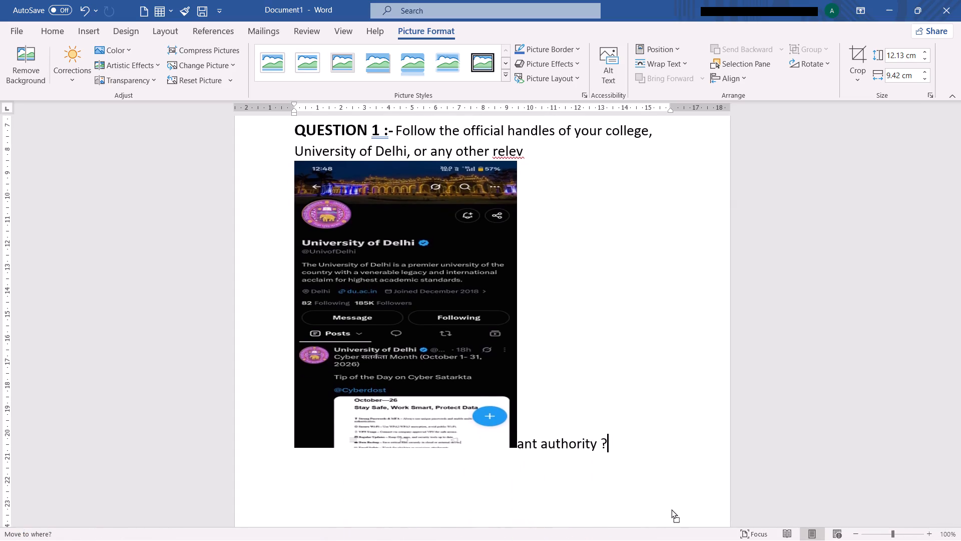
left_click_drag(671, 509, 671, 508)
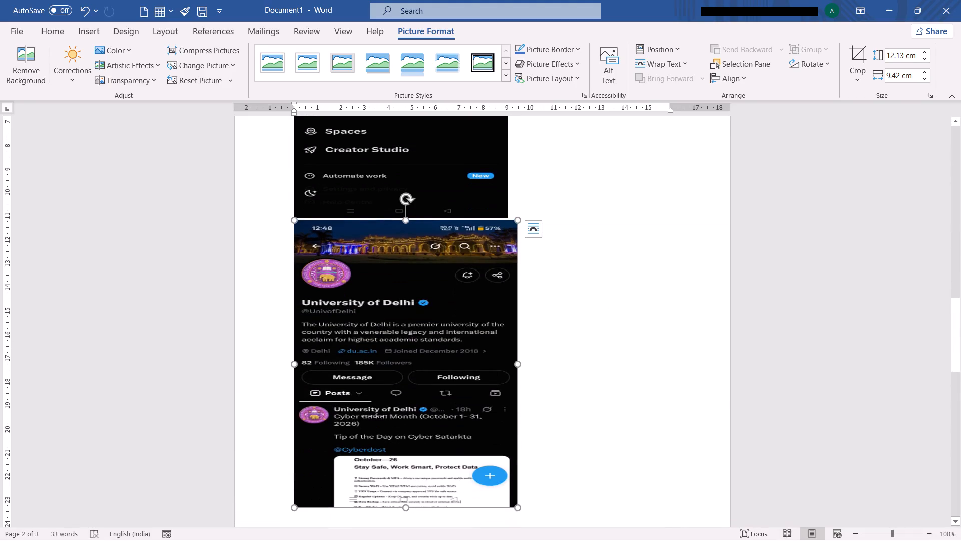
Move the X account-menu screenshot up to page one, under the question 1 text.
left_click_drag(435, 156, 442, 71)
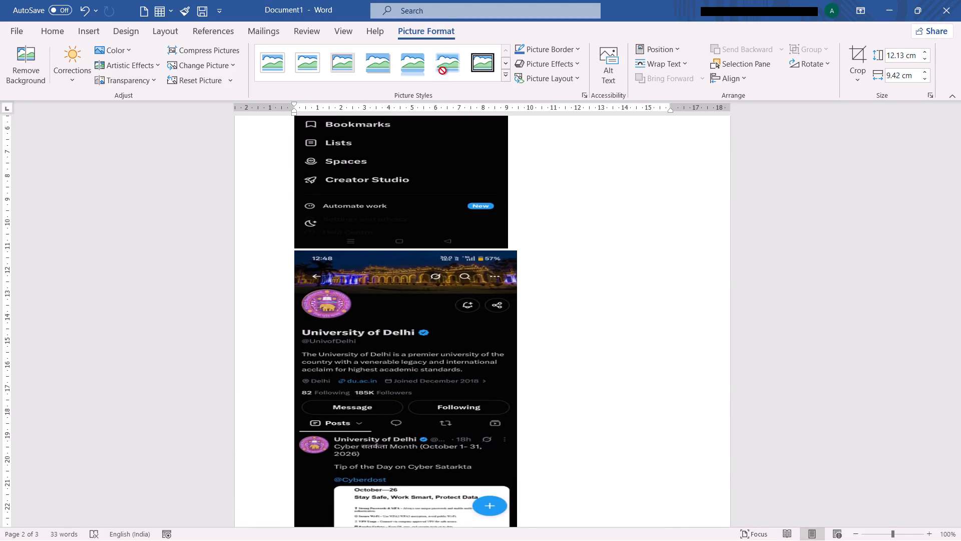
left_click_drag(442, 71, 530, 165)
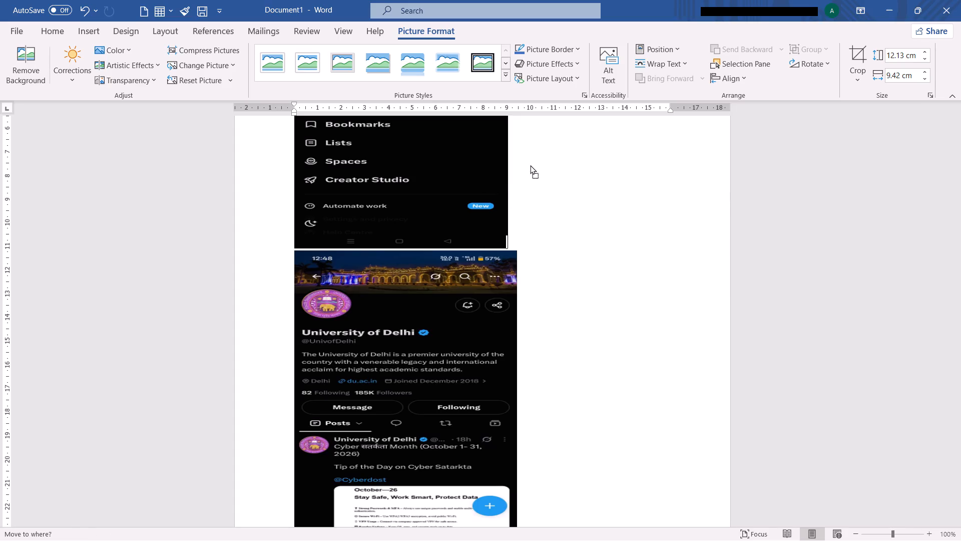
left_click_drag(530, 165, 525, 126)
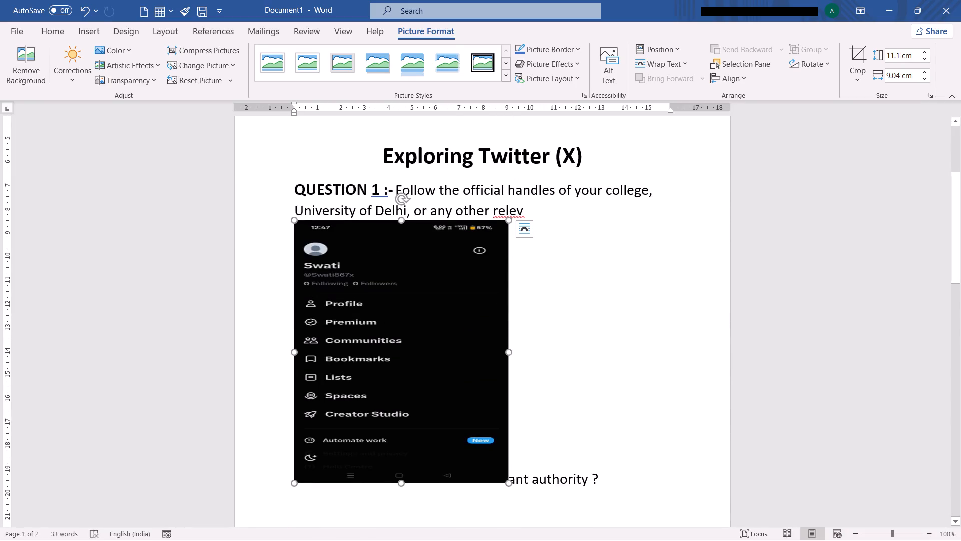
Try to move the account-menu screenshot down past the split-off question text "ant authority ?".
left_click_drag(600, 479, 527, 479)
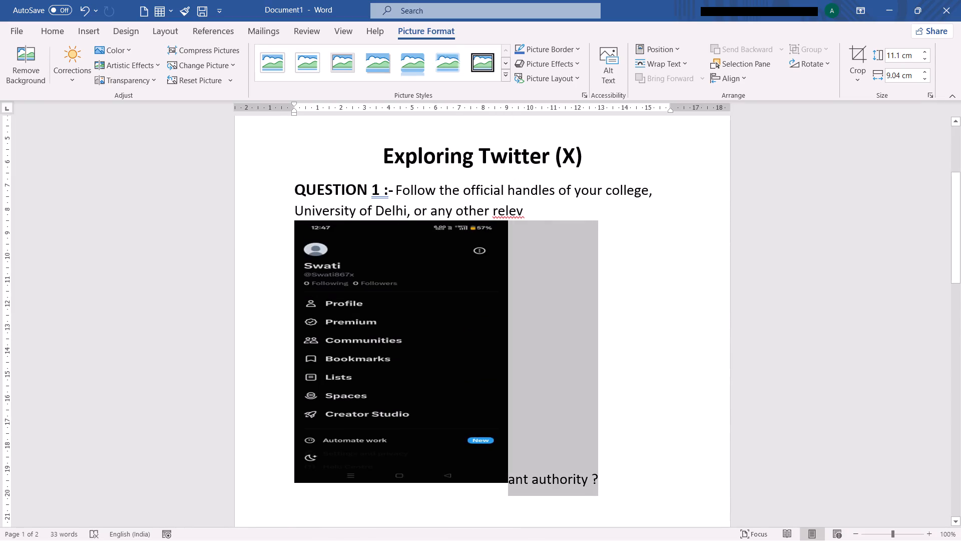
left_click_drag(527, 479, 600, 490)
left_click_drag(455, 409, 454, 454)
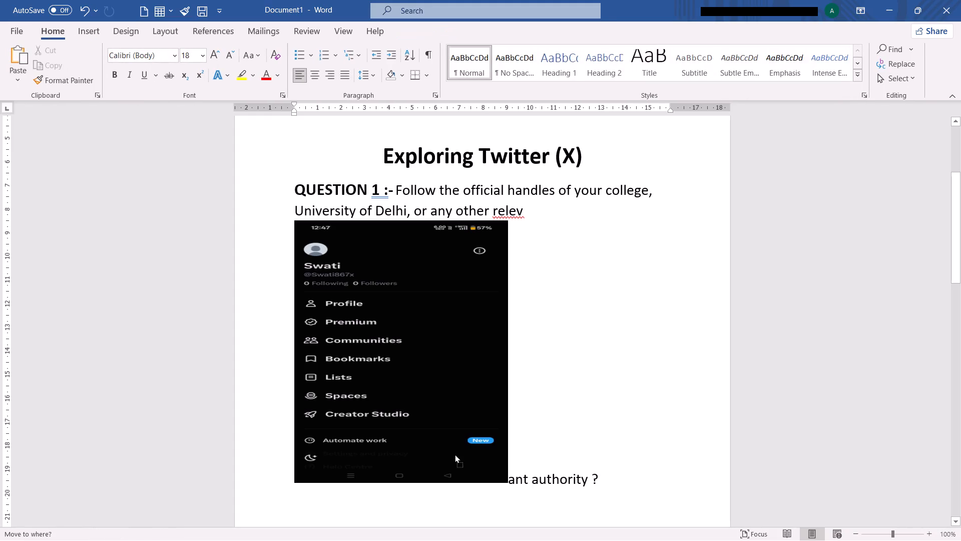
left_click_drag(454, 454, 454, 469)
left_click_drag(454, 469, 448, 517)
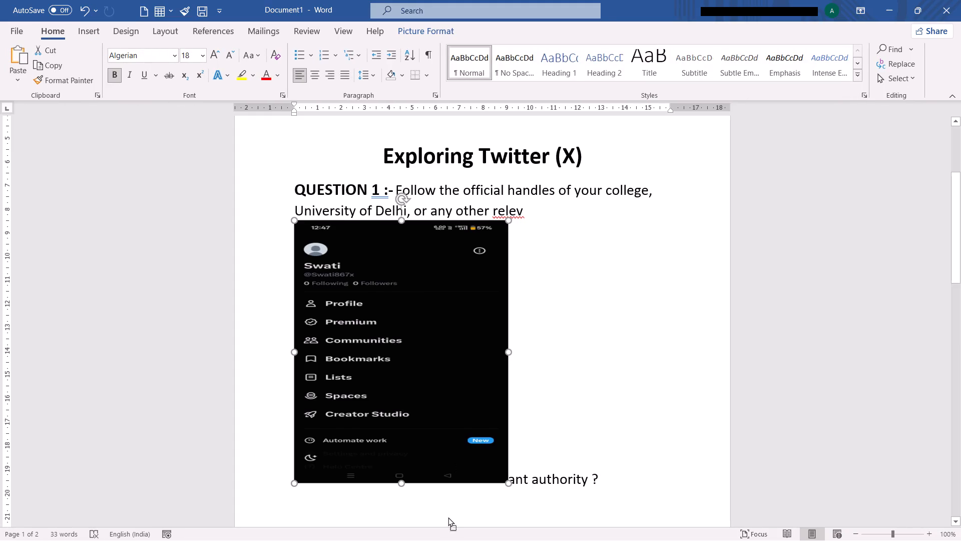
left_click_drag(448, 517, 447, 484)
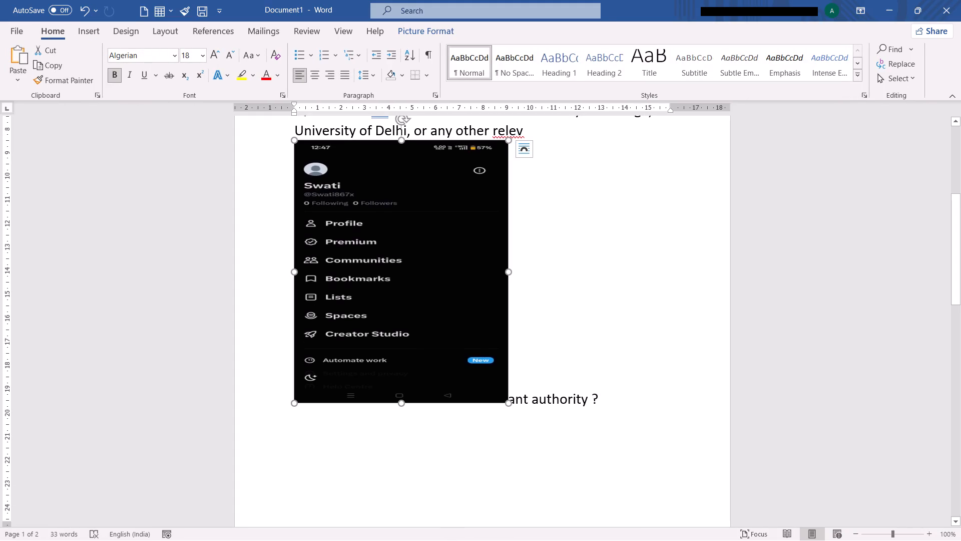
Delete the stray text "ant authority ?" that follows the account-menu screenshot.
left_click(603, 399)
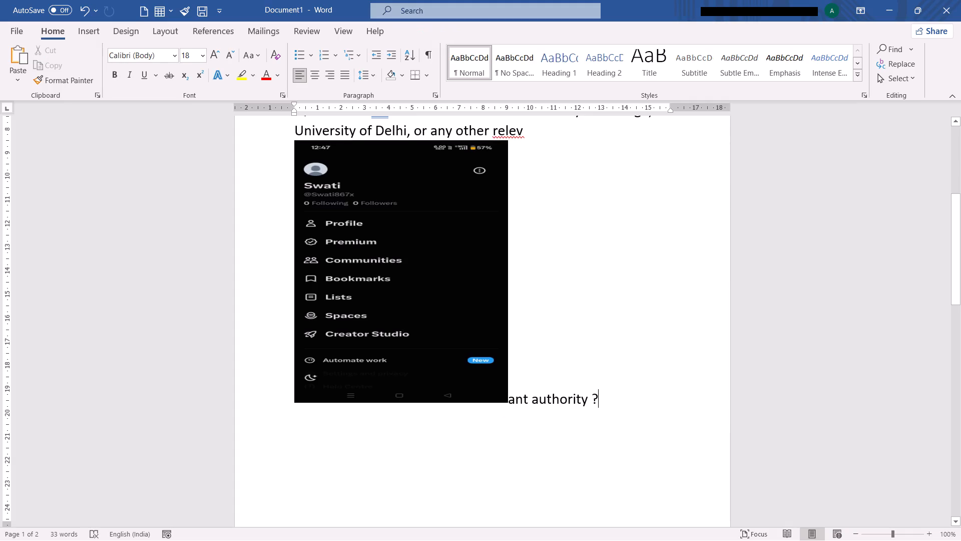
key("BackSpace")
key("BackSpace")
key("BackSpace")
key("BackSpace")
key("BackSpace")
key("BackSpace")
key("BackSpace")
key("BackSpace")
key("BackSpace")
key("BackSpace")
key("BackSpace")
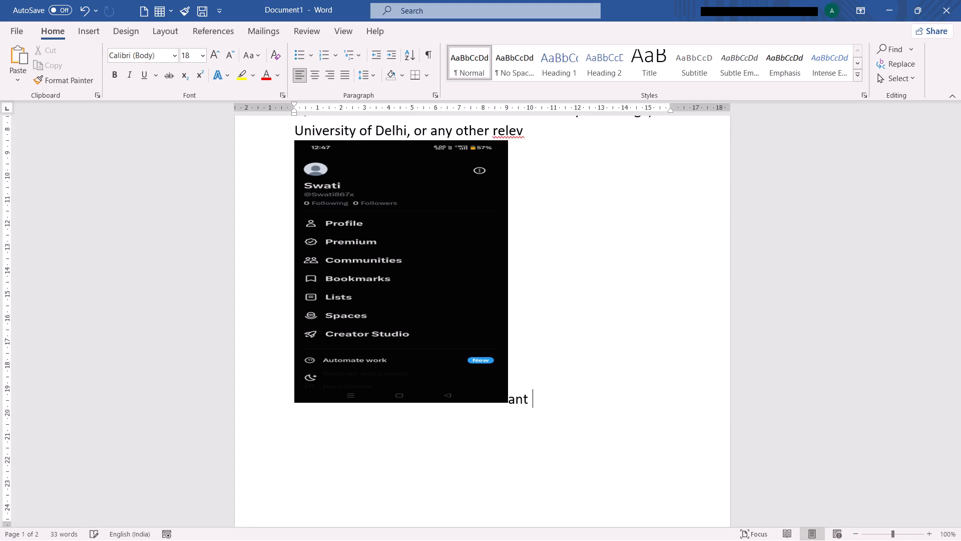
key("BackSpace")
key("BackSpace")
key("BackSpace")
key("BackSpace")
Complete the broken word "relev" above the screenshot so the question ends "relevant authority ?", and start a new paragraph before the screenshot.
left_click(539, 128)
type("ant")
key("space")
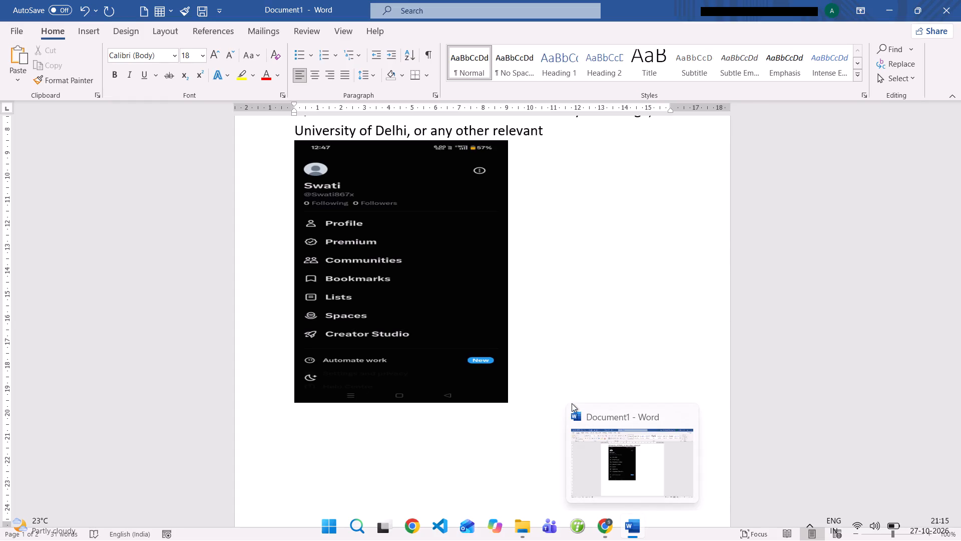
type("auth")
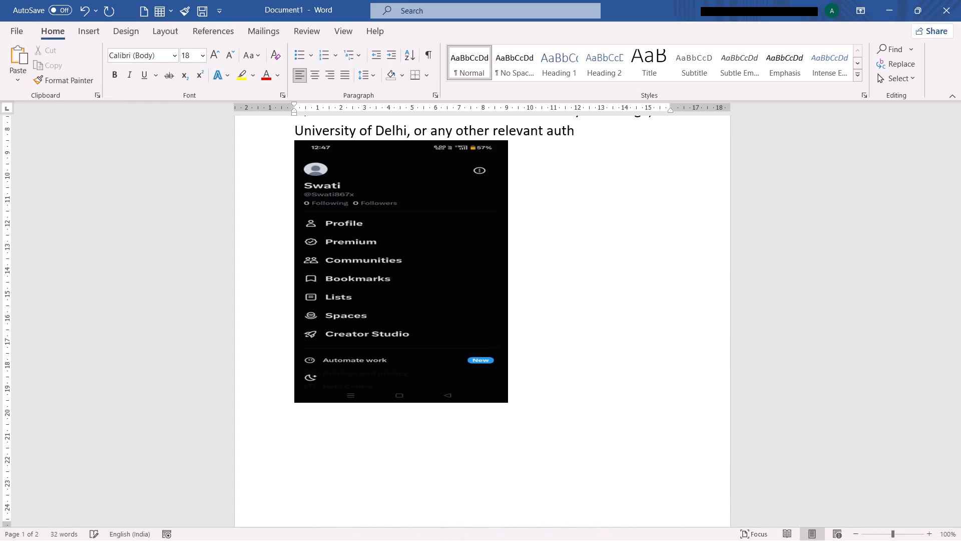
type("ority")
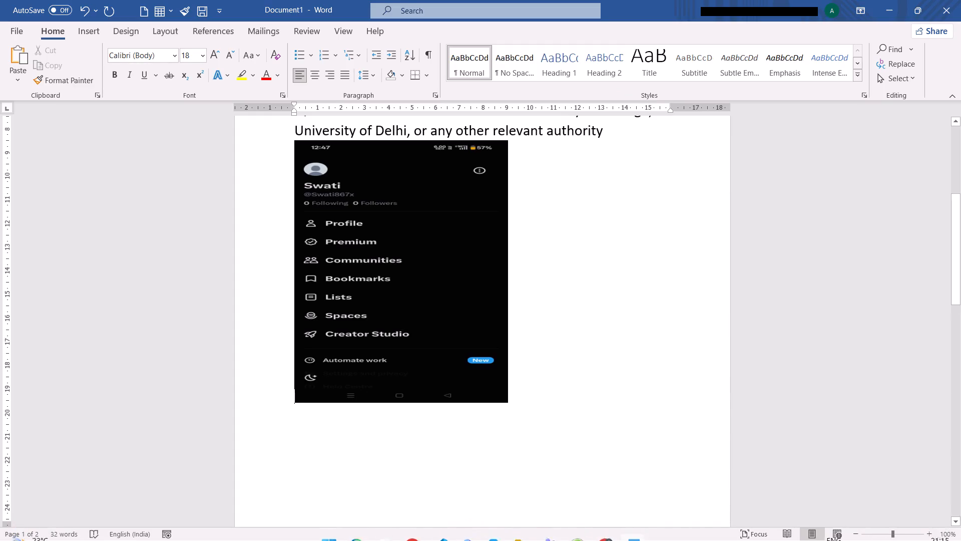
left_click(609, 132)
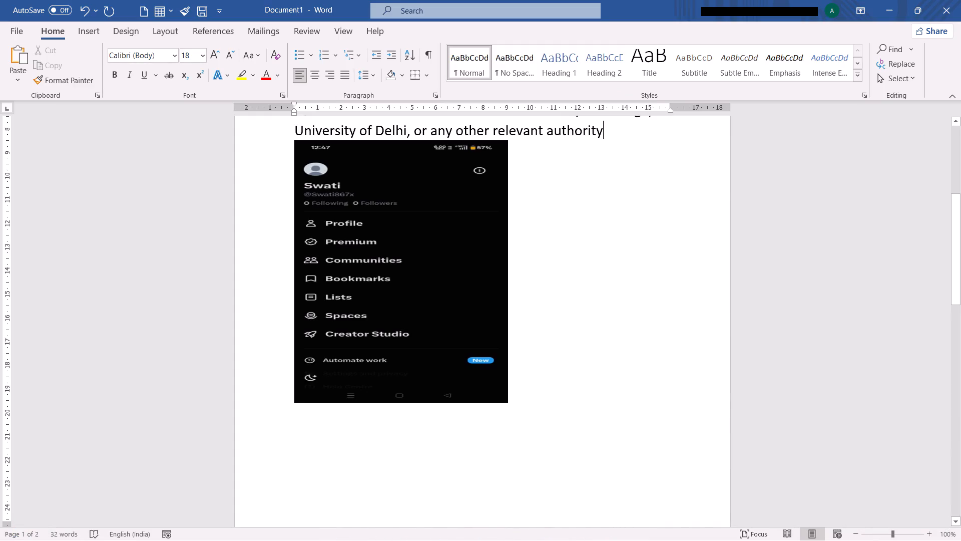
key("space")
type("?")
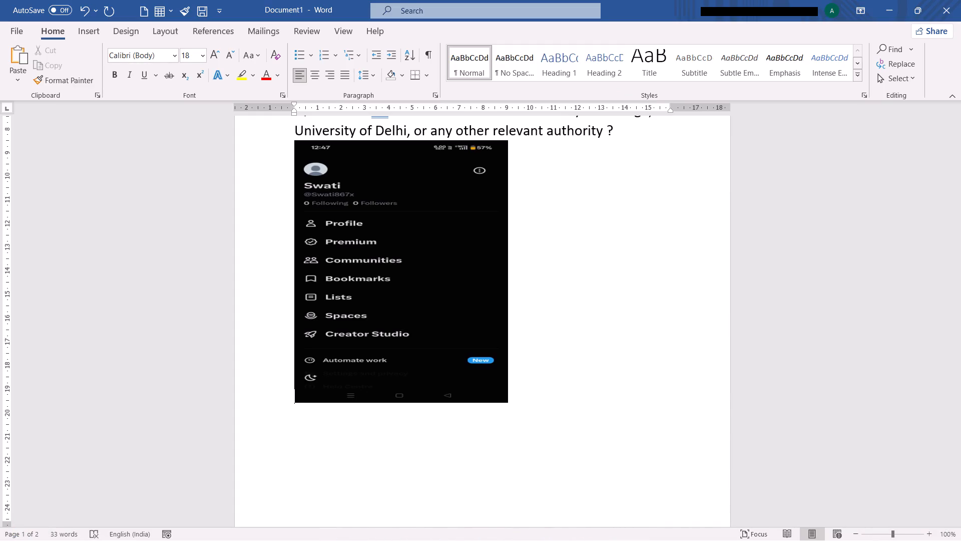
key("Return")
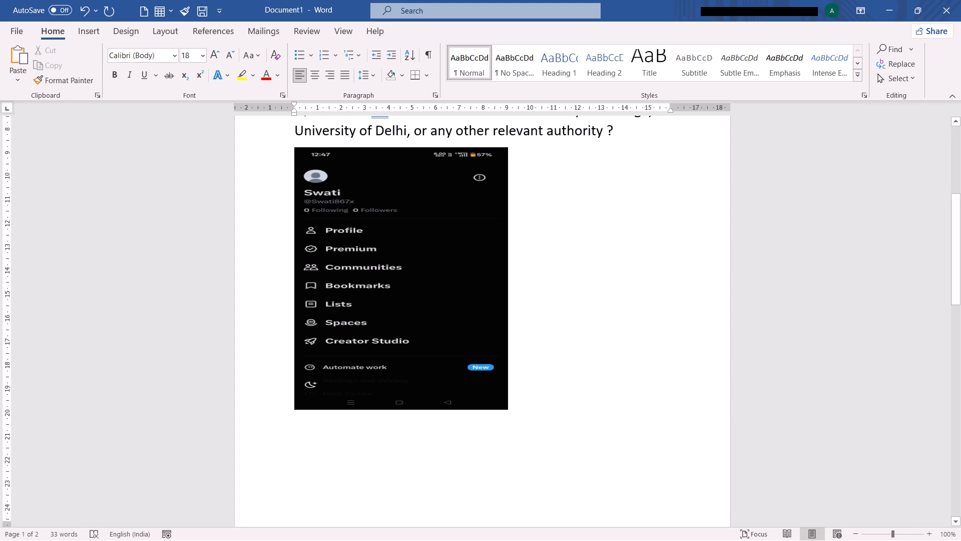
Stretch the account-menu screenshot under question 1 vertically to 13.84 cm high.
left_click(471, 366)
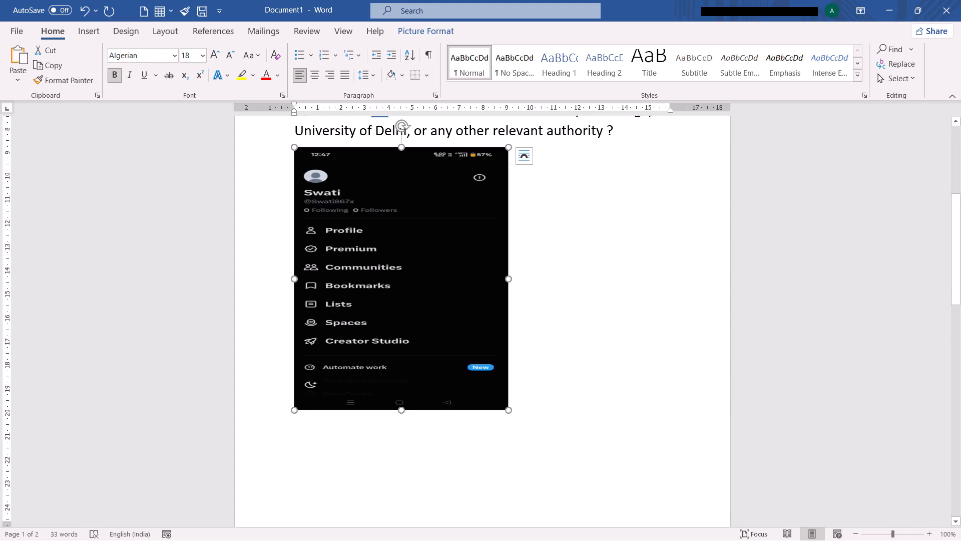
left_click_drag(405, 409, 398, 463)
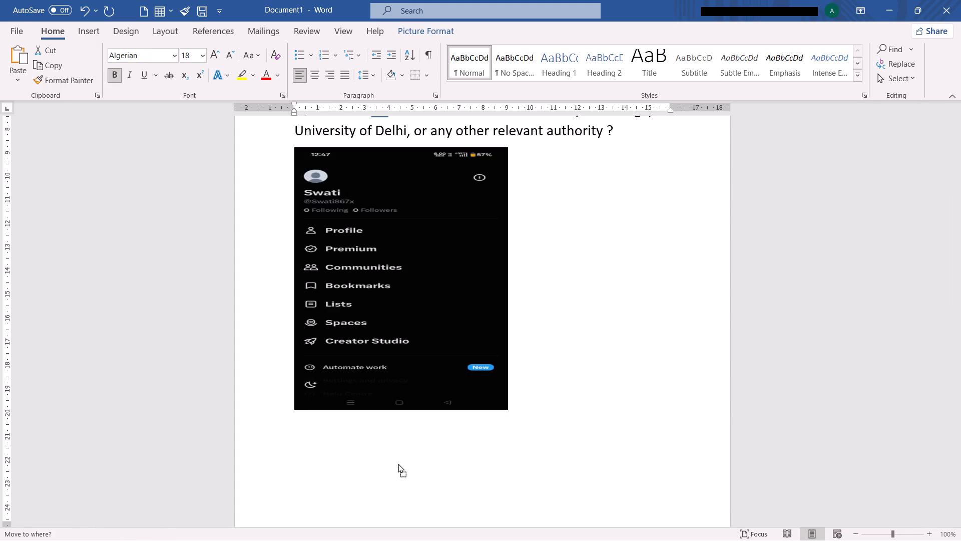
left_click_drag(398, 463, 397, 384)
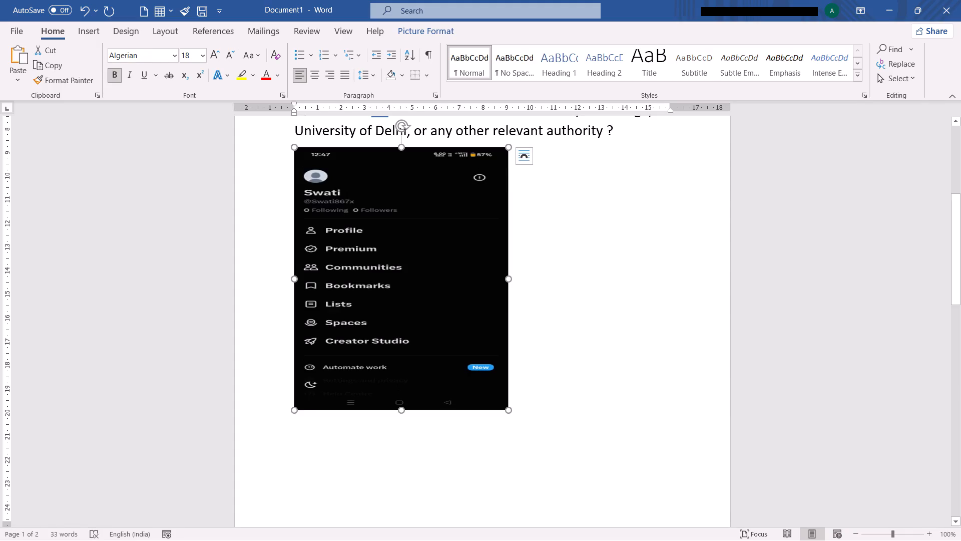
left_click(397, 384)
left_click_drag(397, 384, 397, 413)
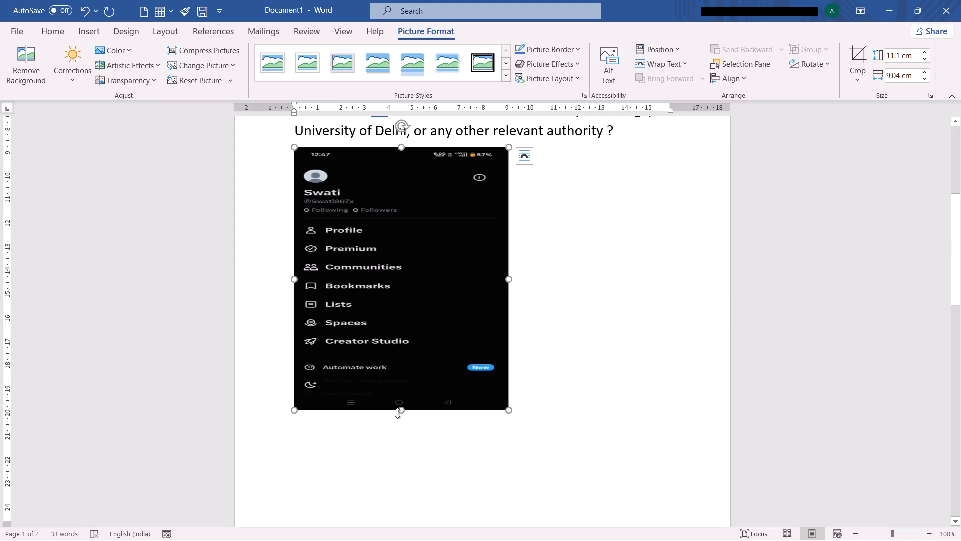
left_click_drag(397, 413, 398, 416)
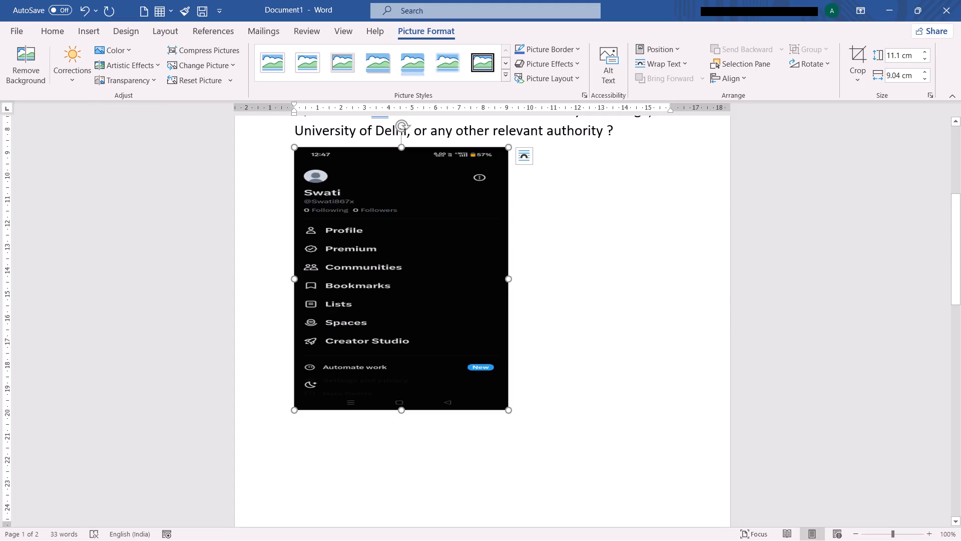
left_click(395, 347)
left_click_drag(395, 347, 406, 396)
left_click_drag(400, 411, 401, 443)
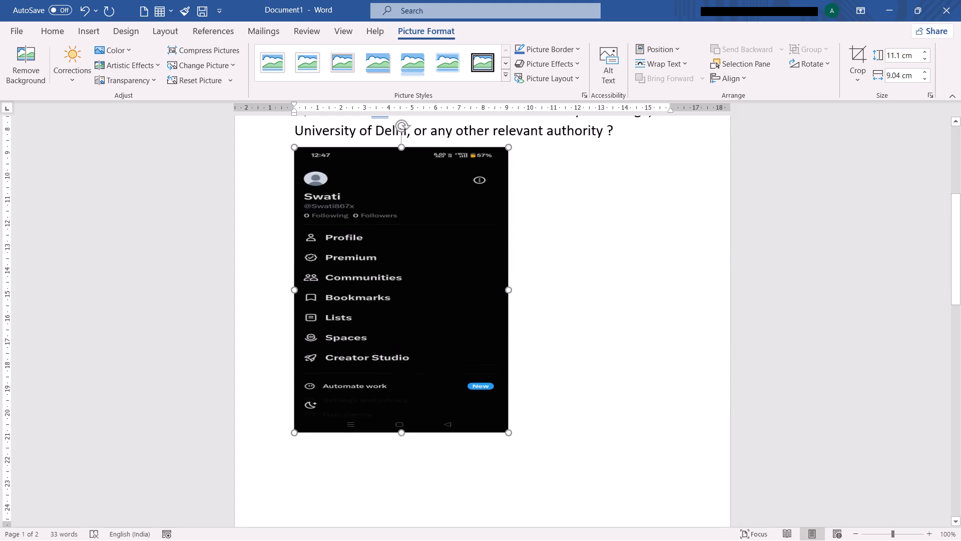
left_click_drag(401, 443, 402, 470)
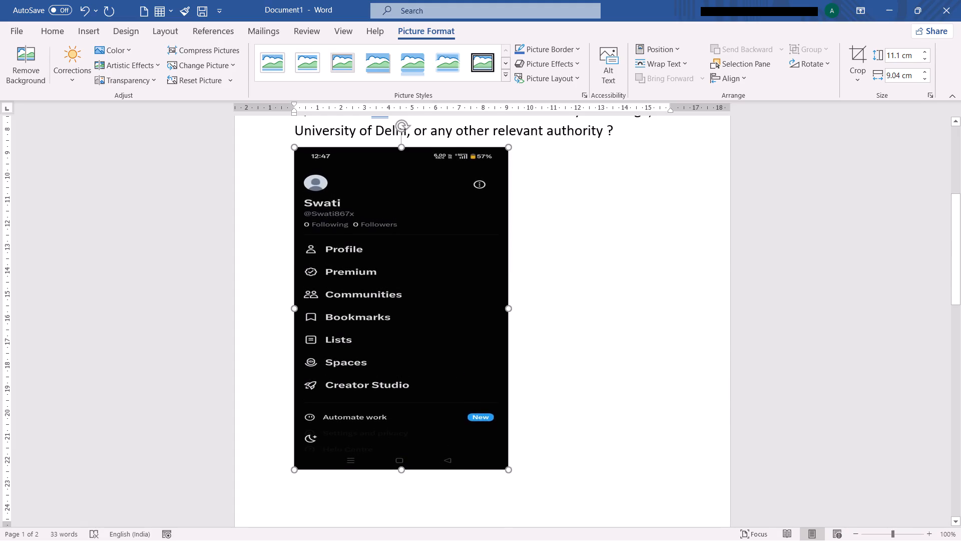
left_click_drag(402, 470, 401, 475)
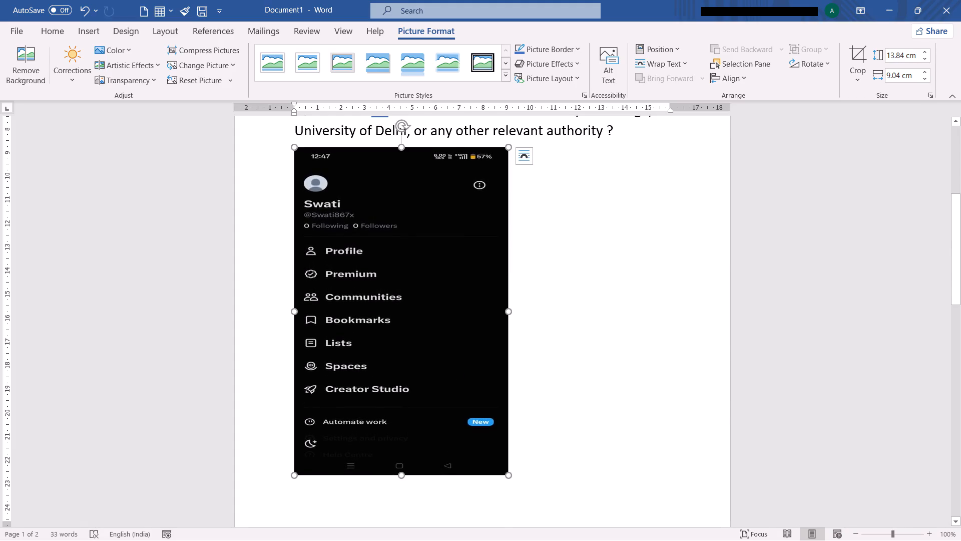
Start a new paragraph below the account-menu screenshot.
left_click(533, 491)
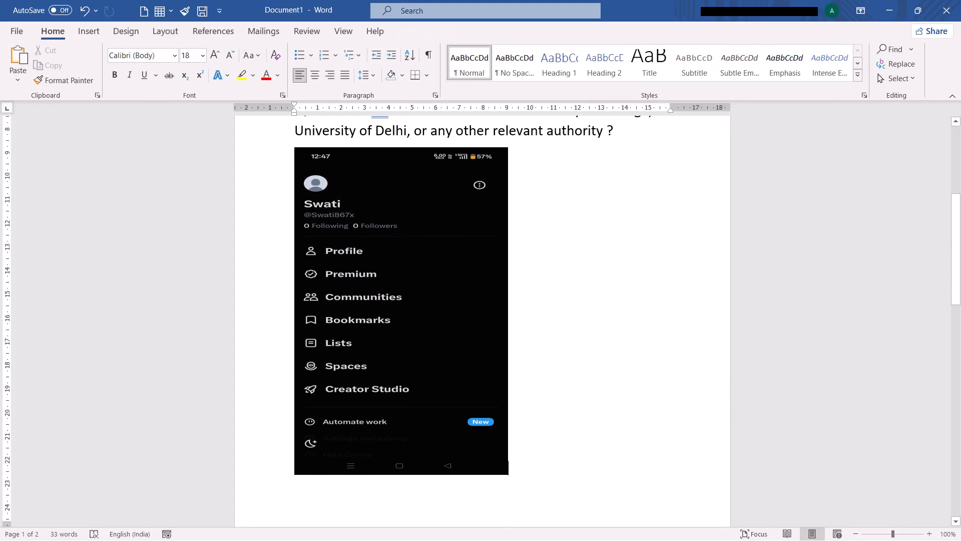
key("Return")
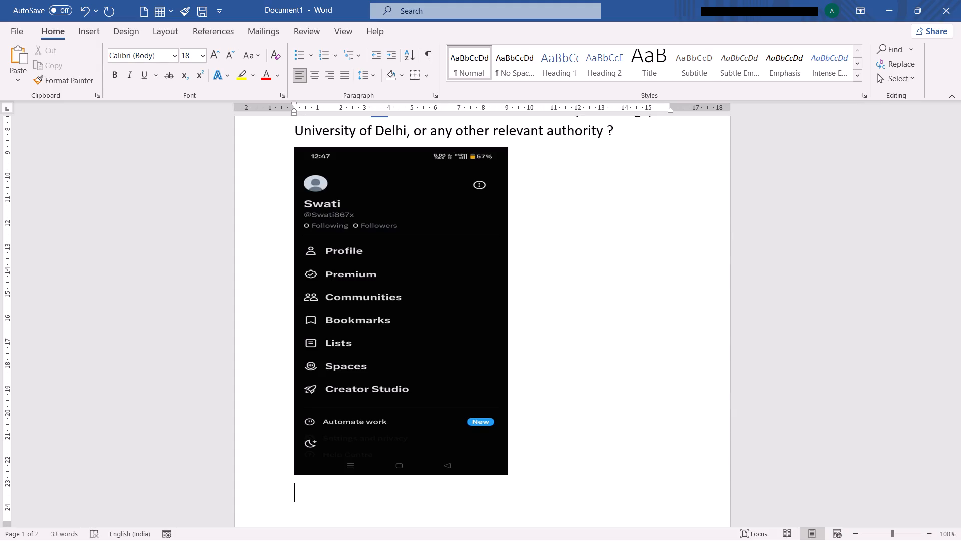
Shrink the University of Delhi profile screenshot on page two and insert the Shyama Prasad Mukherji College profile screenshot beneath it.
left_click(777, 491)
key("Down")
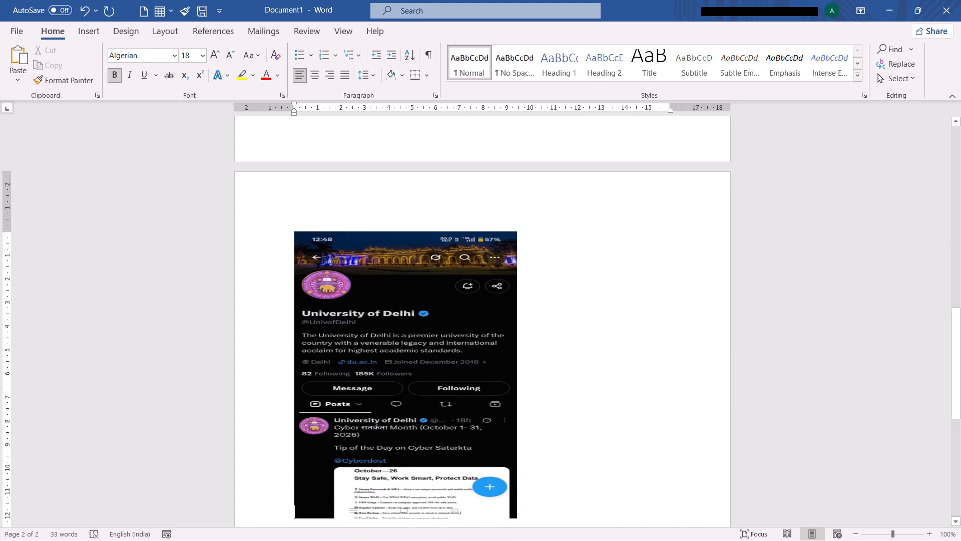
left_click(452, 458)
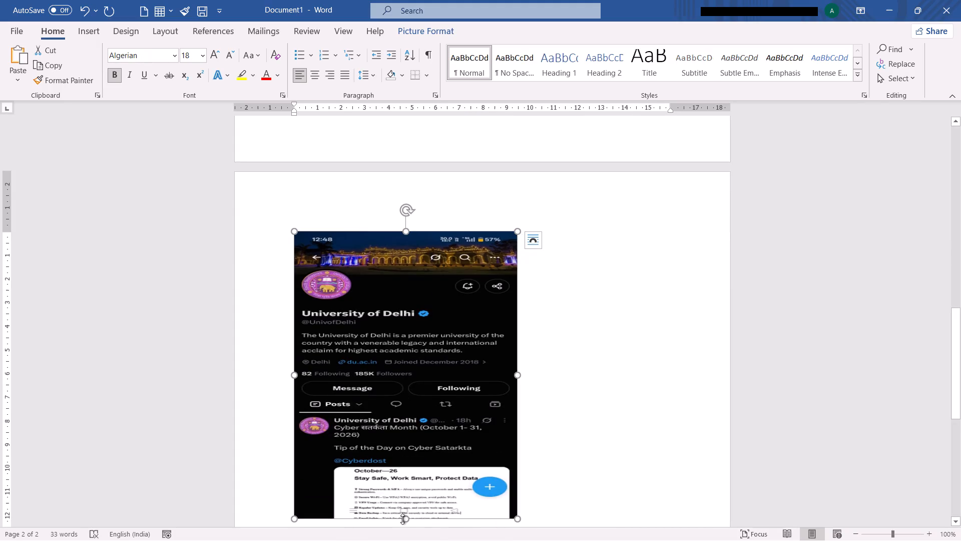
Shrink the University of Delhi profile screenshot on page two to about 10 cm high and 9 cm wide.
left_click_drag(407, 519, 410, 471)
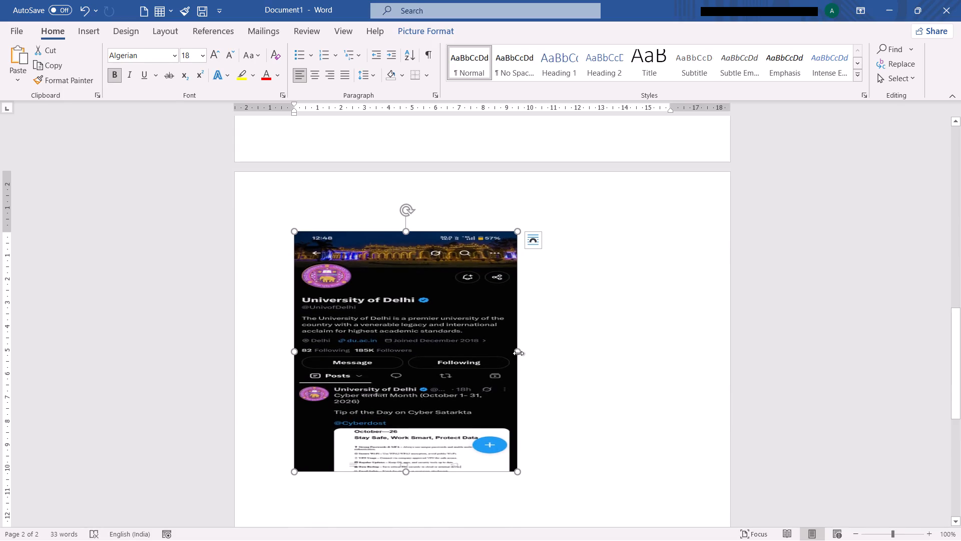
left_click_drag(518, 353, 507, 358)
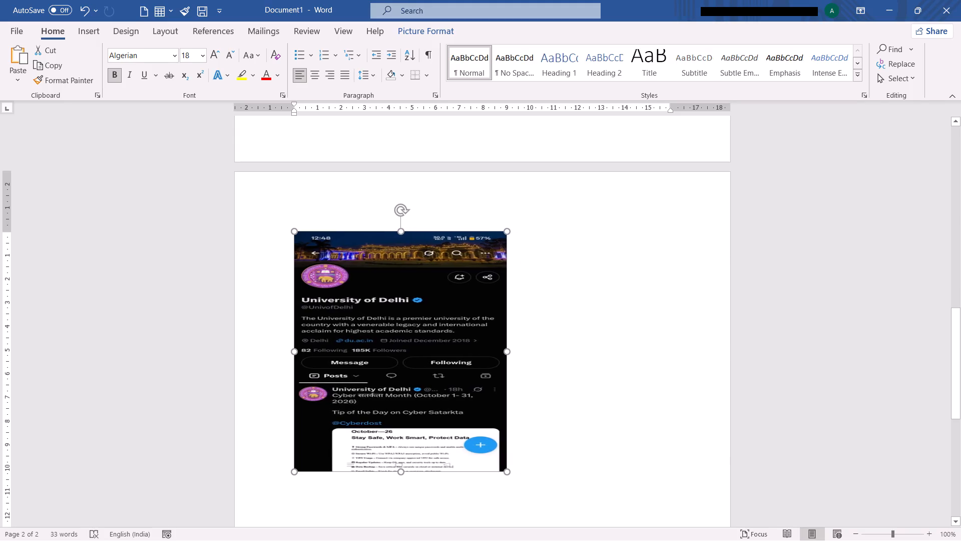
Insert the picture "WhatsApp Image 2026-10-27 at 21.00.59" from Downloads in a new paragraph below the University of Delhi screenshot.
left_click(535, 456)
key("Return")
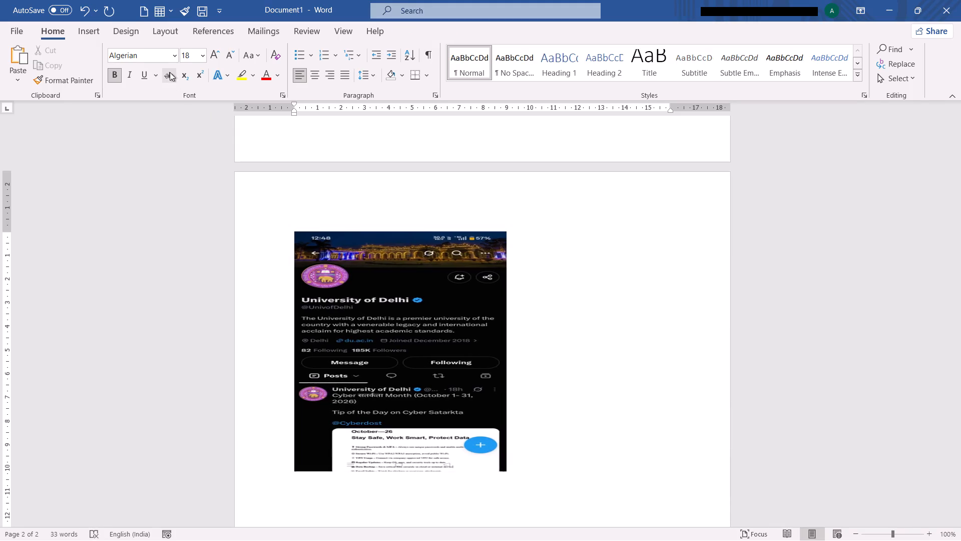
left_click(90, 28)
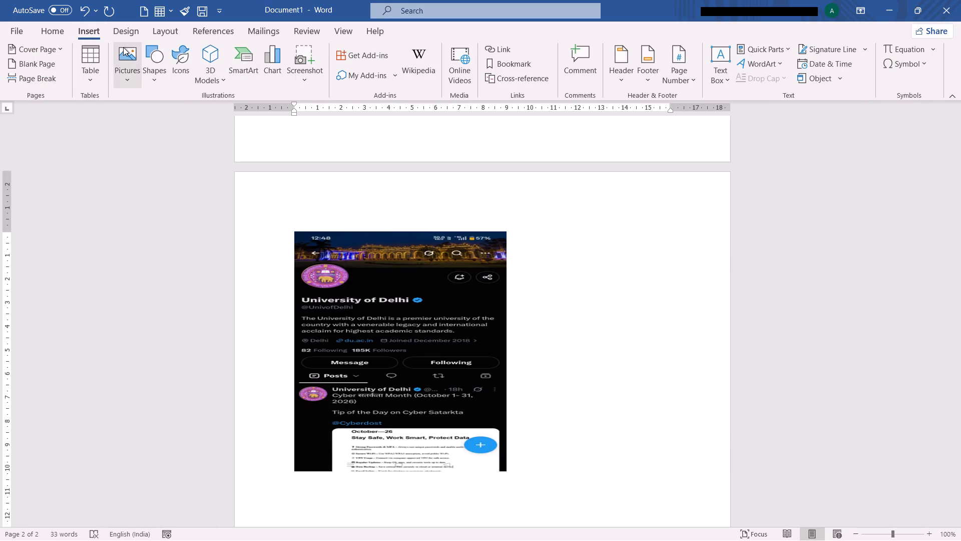
left_click(123, 48)
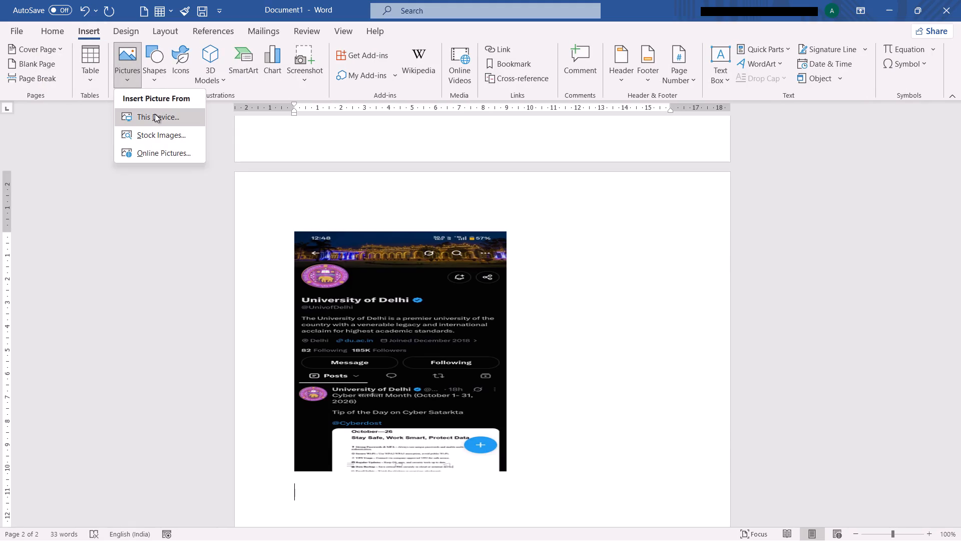
left_click(155, 114)
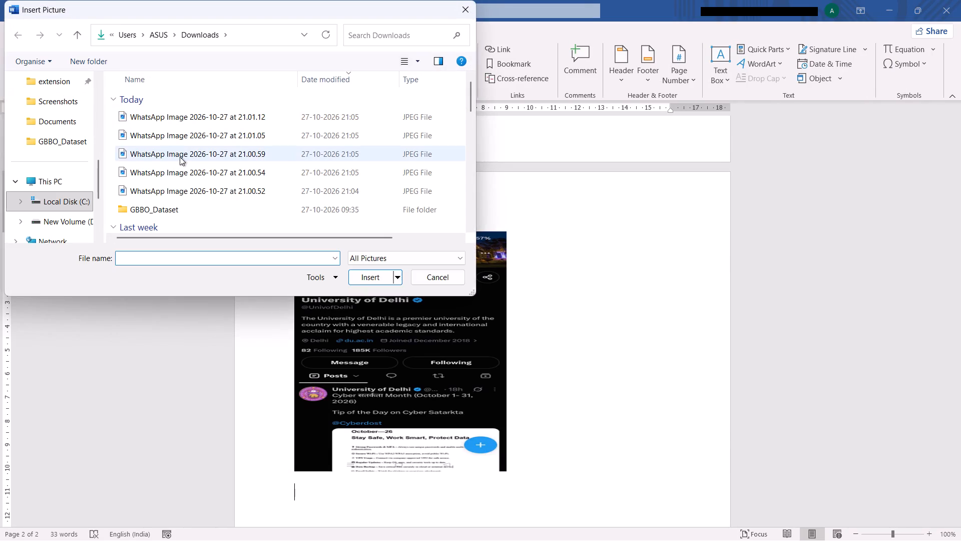
left_click(182, 150)
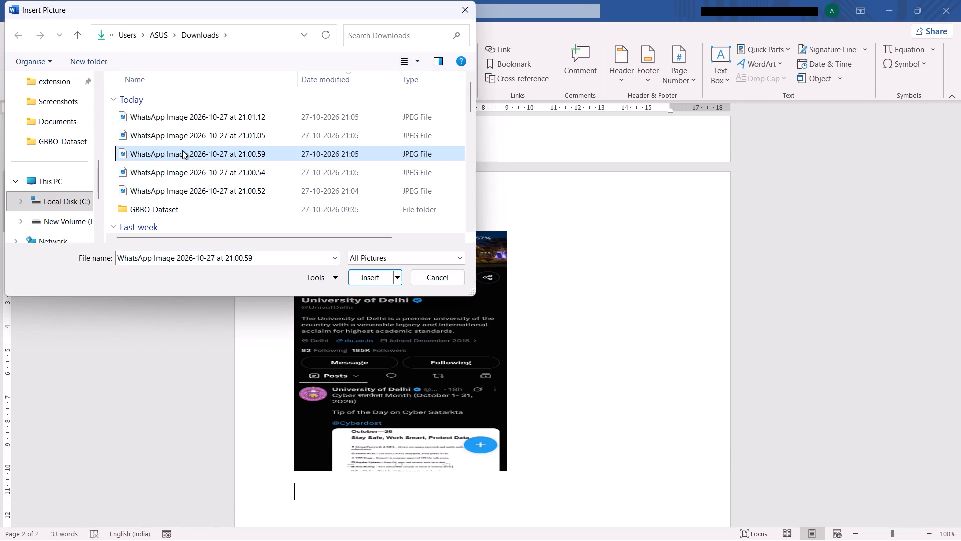
key("Return")
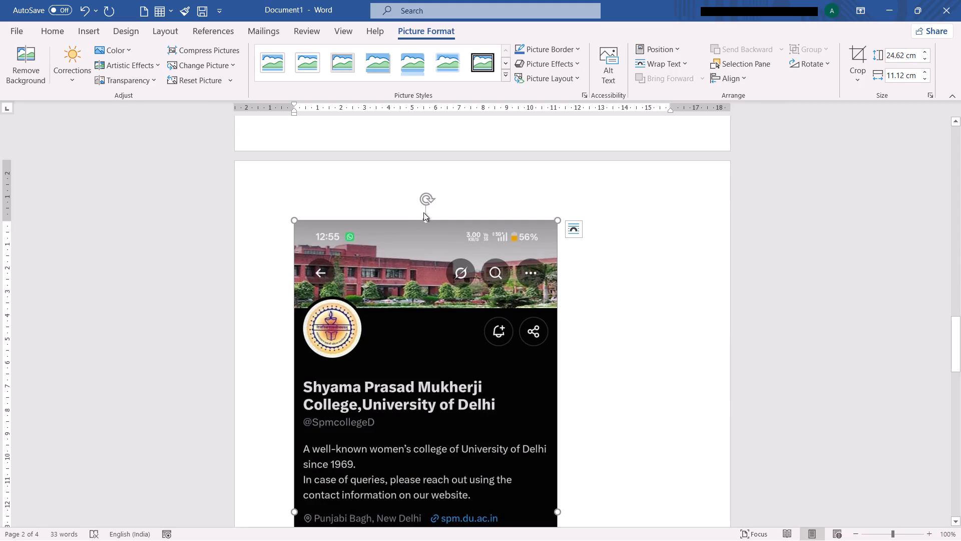
Shrink the Shyama Prasad Mukherji College profile screenshot to 11.69 cm high and 10.46 cm wide.
left_click_drag(423, 218, 431, 367)
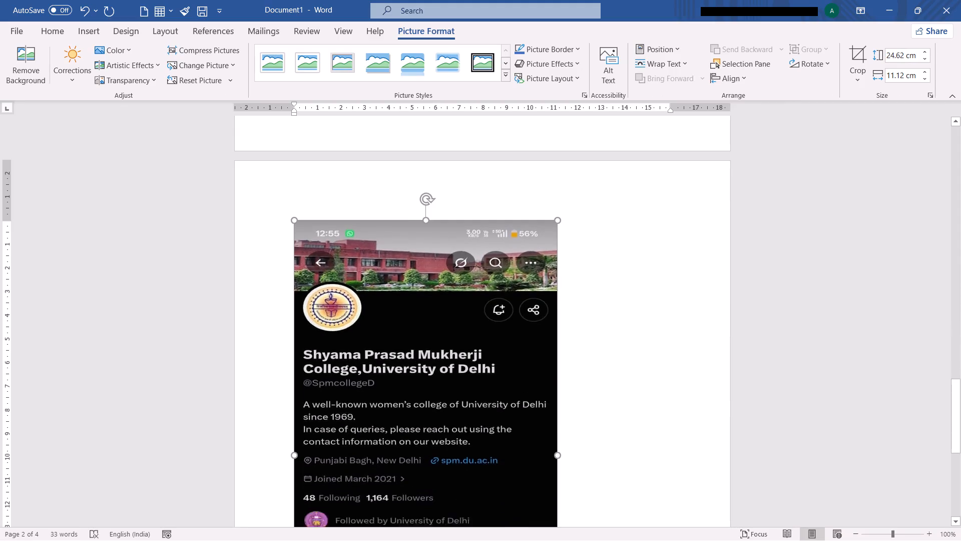
left_click_drag(431, 367, 430, 532)
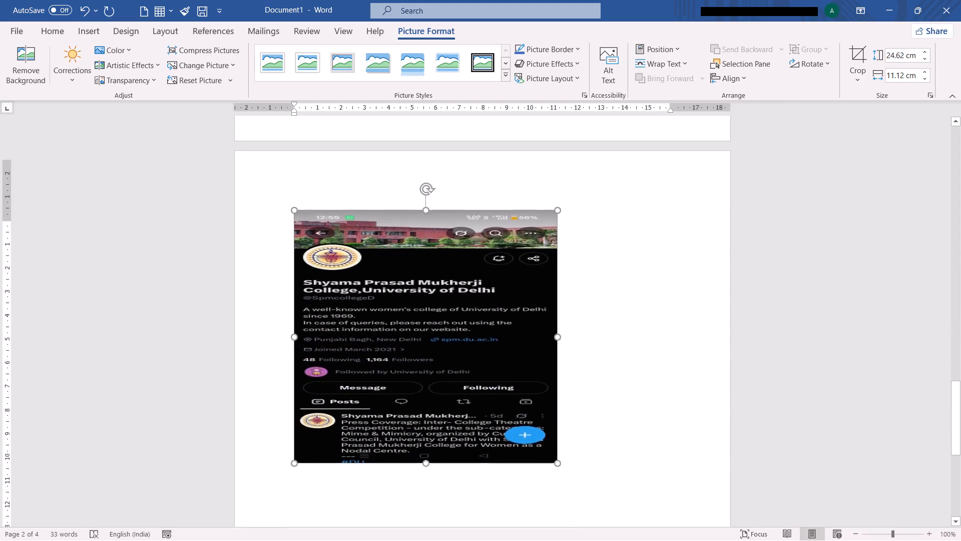
left_click_drag(430, 532, 425, 496)
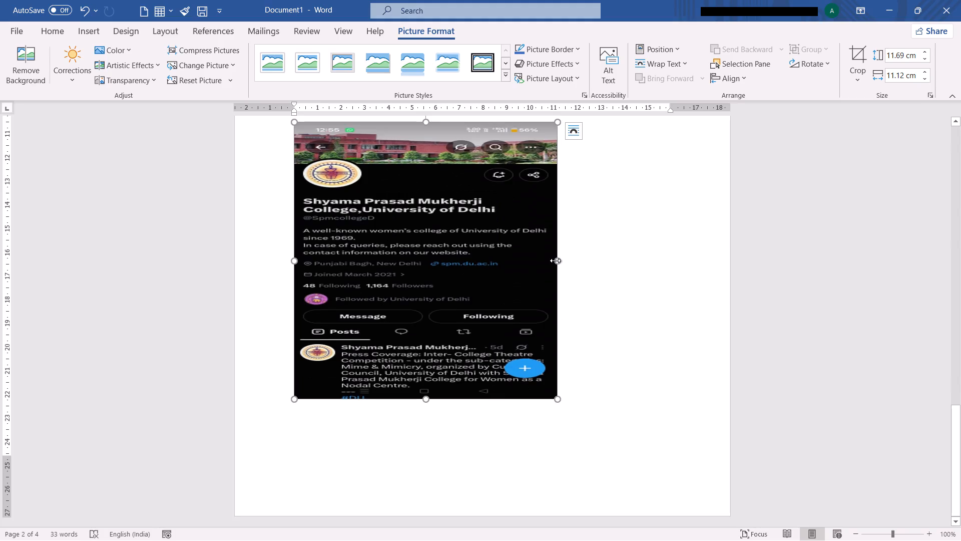
left_click_drag(556, 261, 542, 266)
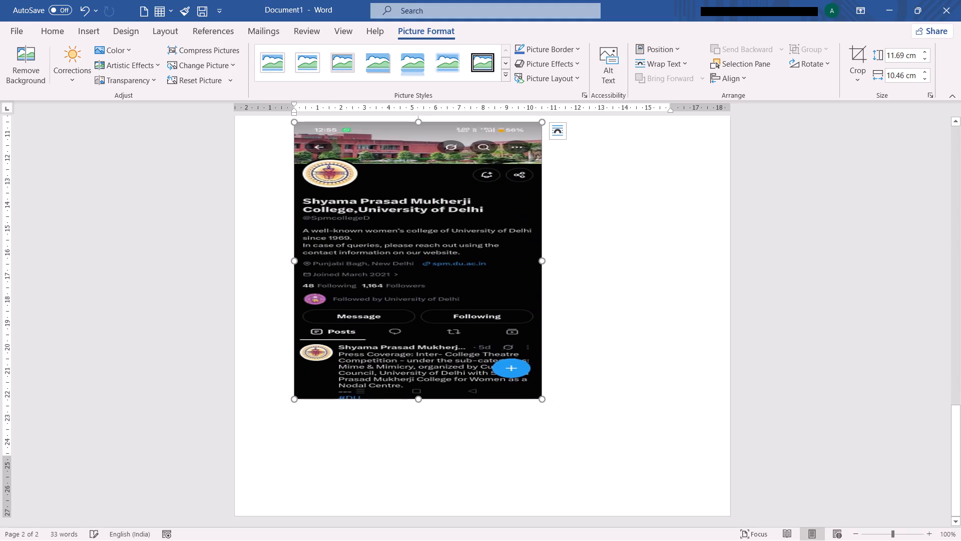
Start a new paragraph below the Shyama Prasad Mukherji College profile screenshot.
left_click(573, 267)
key("Up")
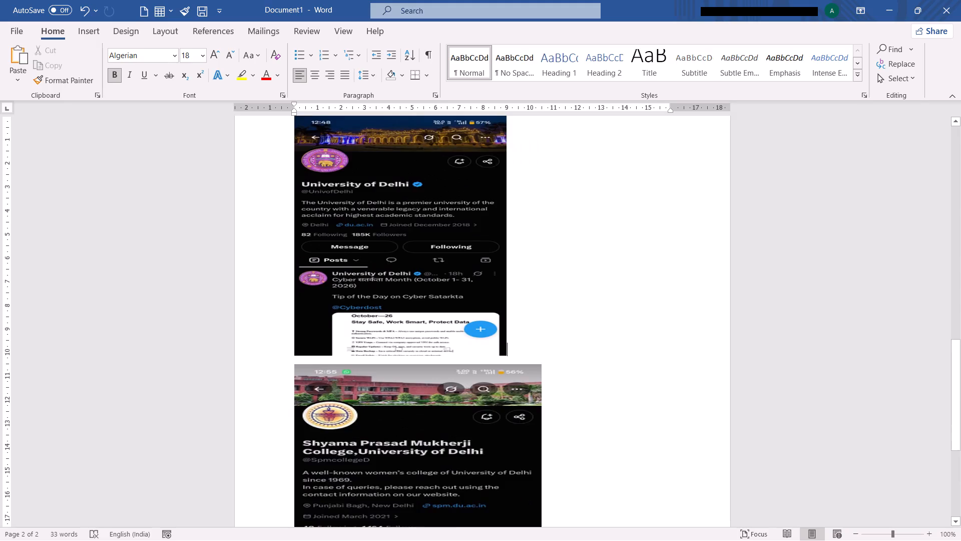
key("Down")
key("Return")
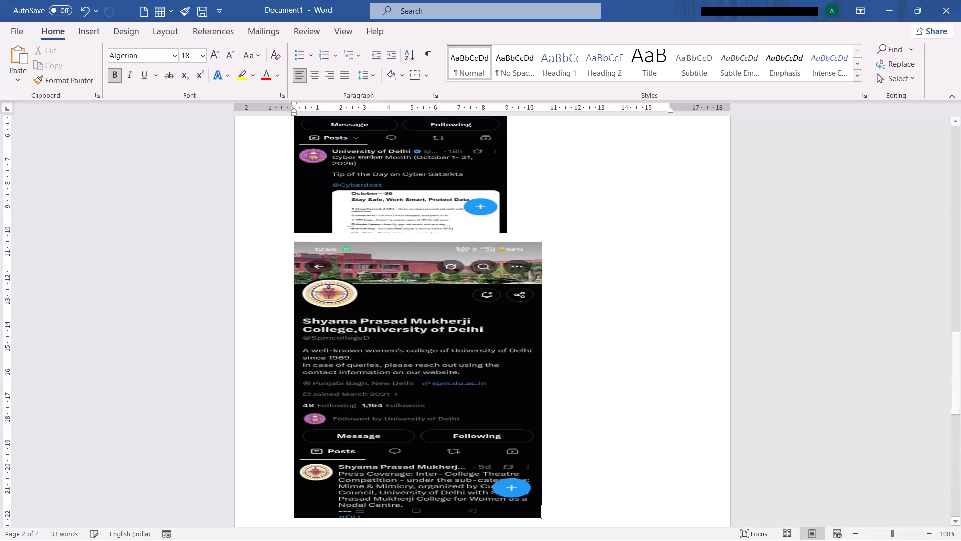
Add the heading "QUESTION 2 :-" on the page after the college profile screenshot.
key("Return")
key("Return")
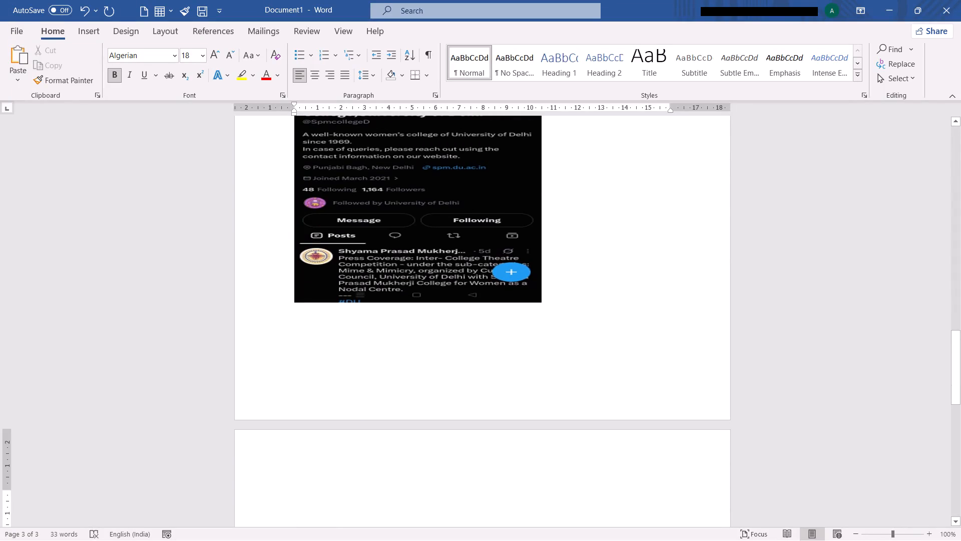
type("QUES")
type("TION")
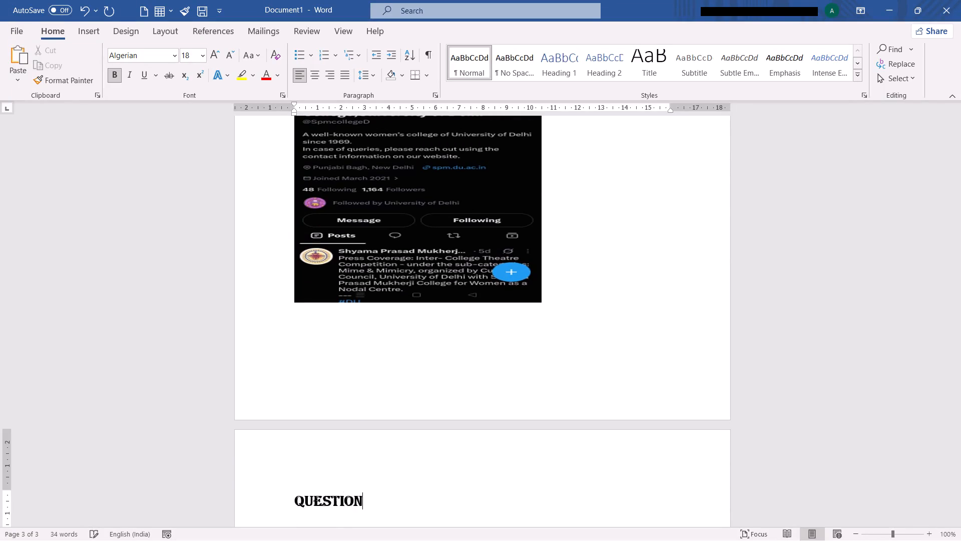
key("space")
type("2")
key("space")
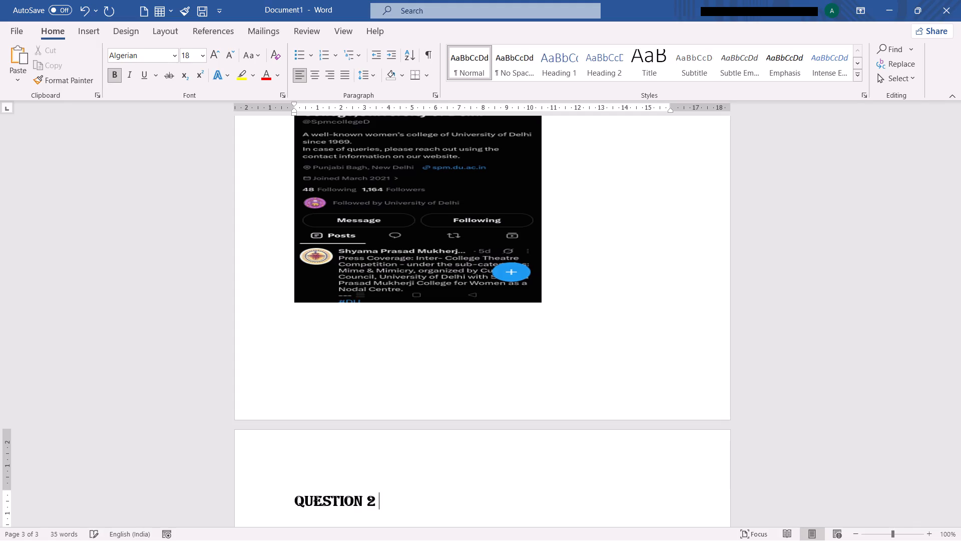
type(":-")
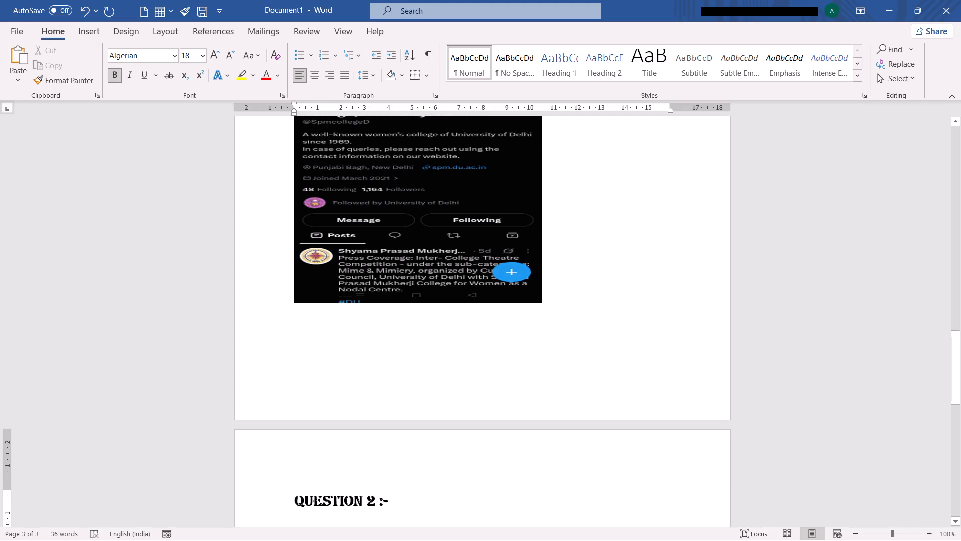
Examine the font and size of the "QUESTION 1 :-" heading on page one as the reference for question 2.
left_click(752, 369)
key("Up")
key("Up")
key("Up")
key("Up")
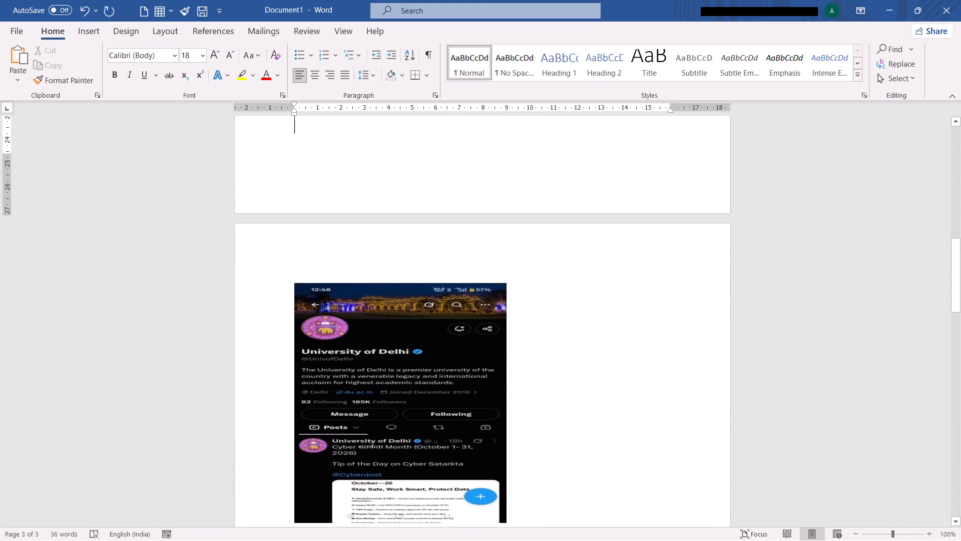
key("Up")
key("Up")
key("Up")
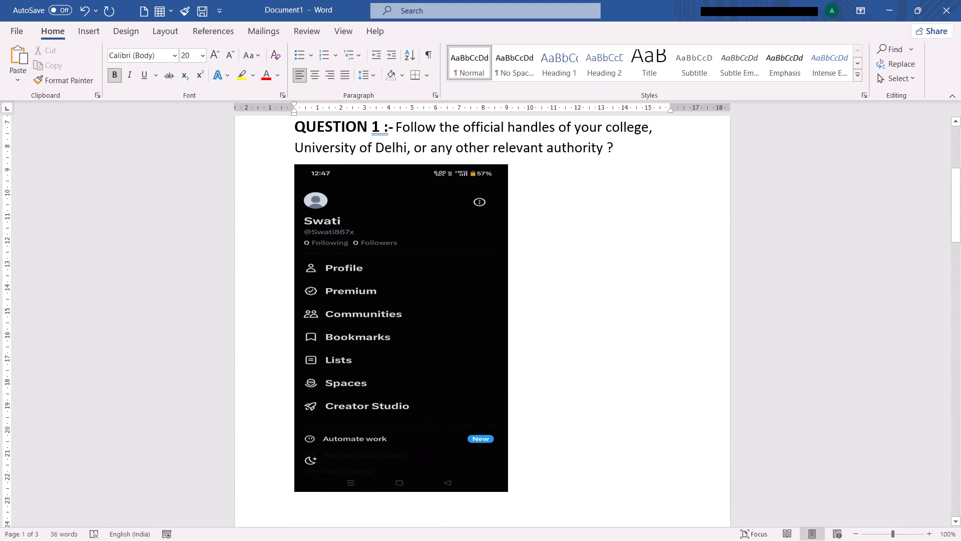
left_click(752, 369)
key("Down")
key("Down")
key("Down")
key("Down")
key("Down")
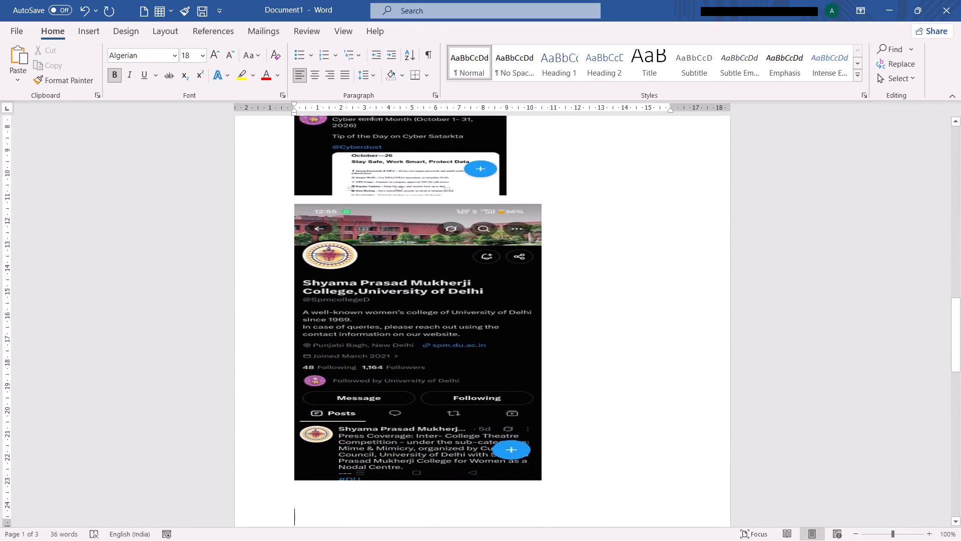
key("Down")
key("Down")
key("Down")
key("Up")
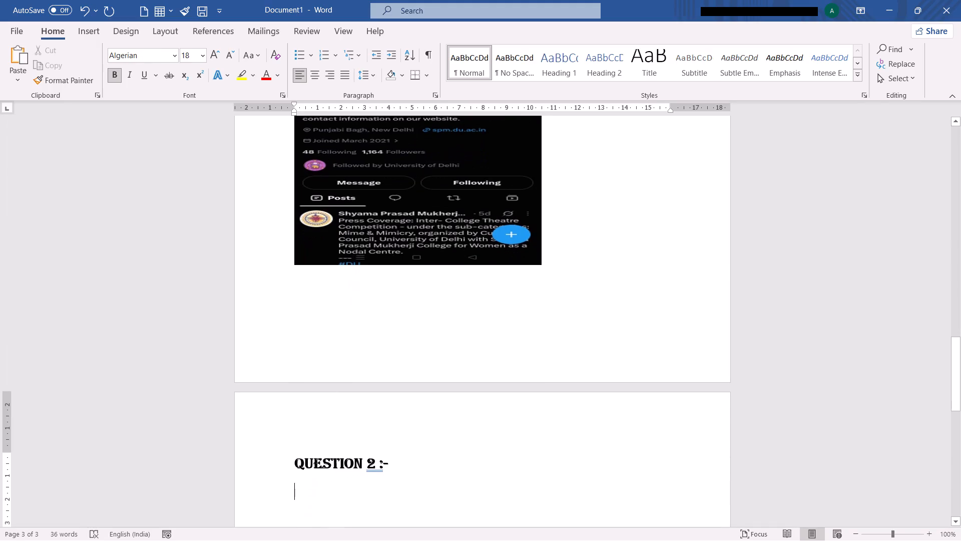
key("Up")
Change the "QUESTION 2 :-" heading to Calibri (Body) and add "Send a message to someone you are following." after it.
left_click_drag(293, 464, 397, 471)
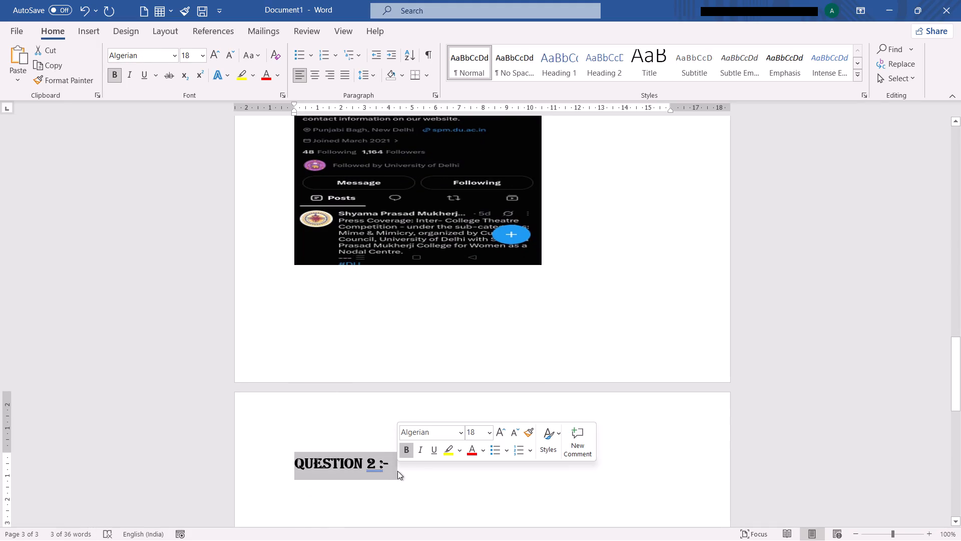
left_click(462, 432)
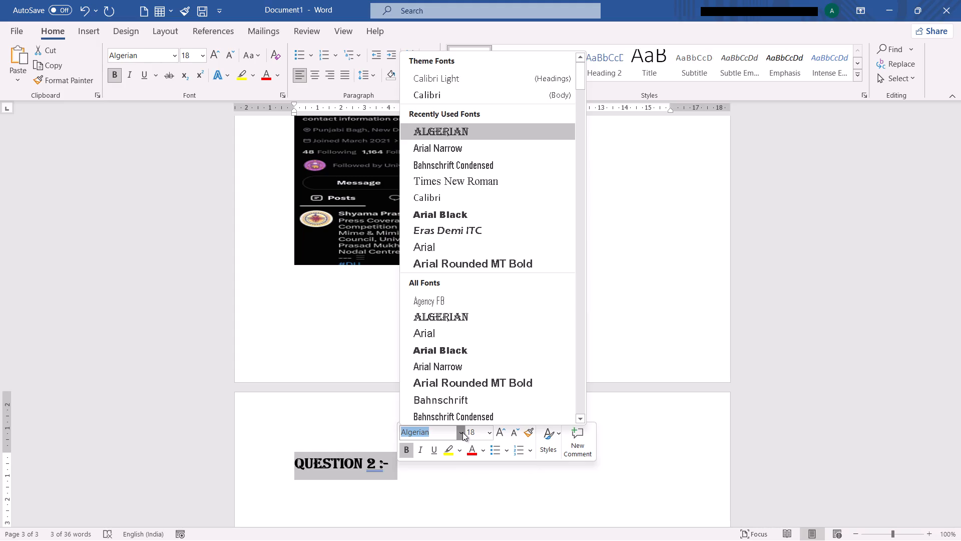
Set the "QUESTION 2 :-" heading's font to Calibri (Body) and add "Send a message to someone you are following." after it.
left_click(527, 101)
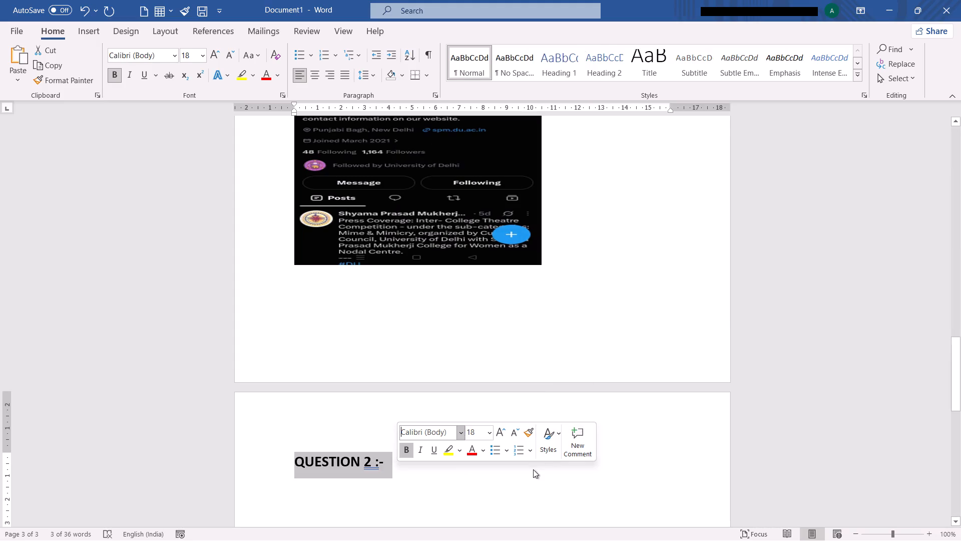
left_click(523, 478)
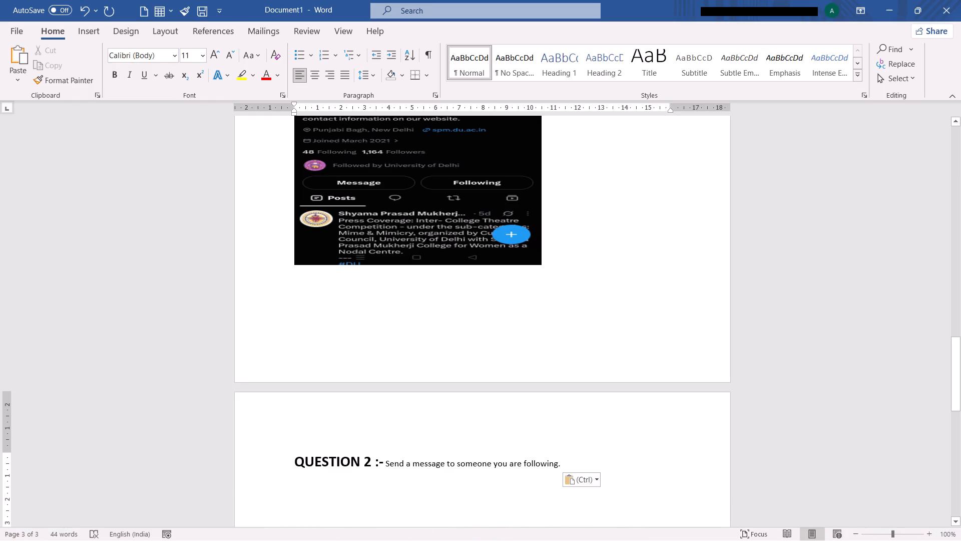
Set the font size of the question 2 sentence "Send a message to someone you are following." to 20.
left_click_drag(385, 462, 566, 458)
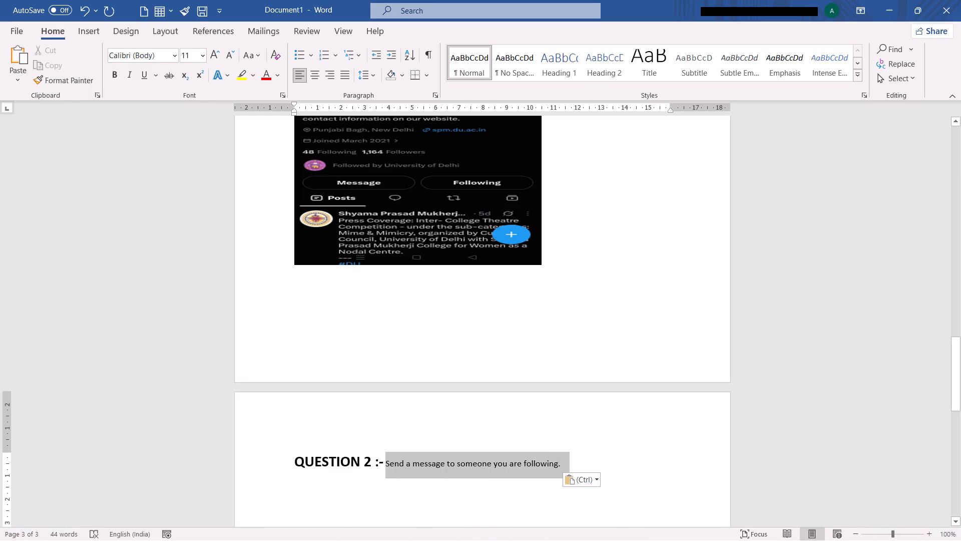
left_click_drag(566, 458, 566, 458)
left_click(657, 422)
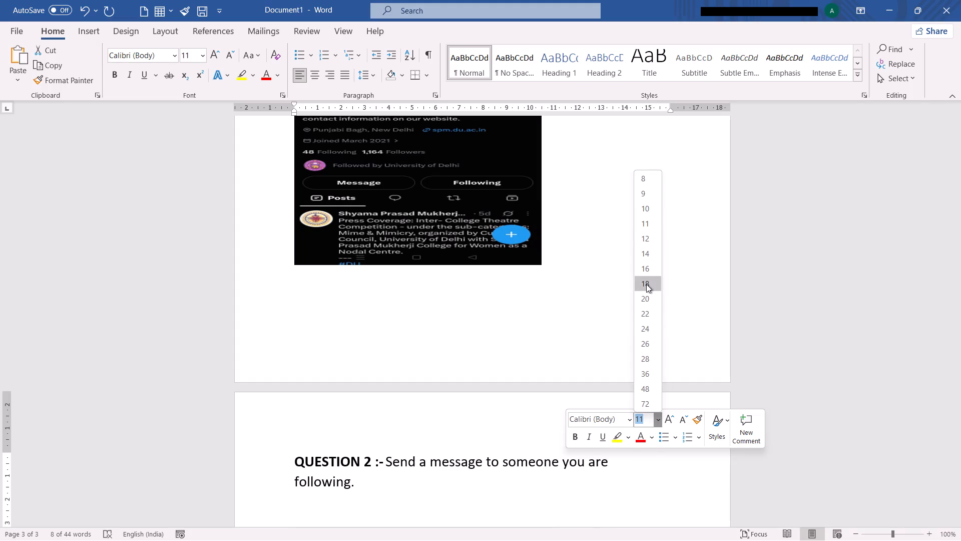
left_click(646, 292)
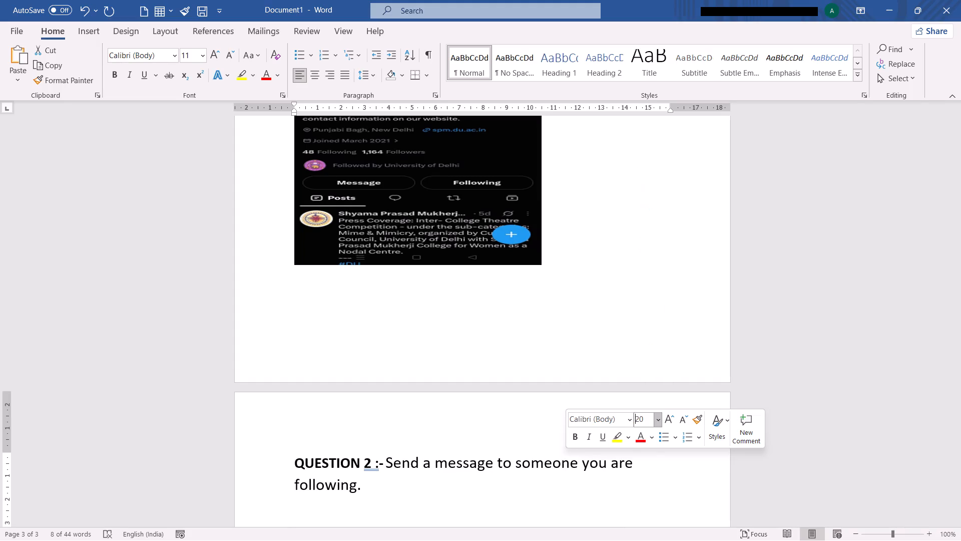
Check the font size of the question 1 sentence on page one and return to the question 2 text.
left_click(798, 259)
key("Up")
key("Up")
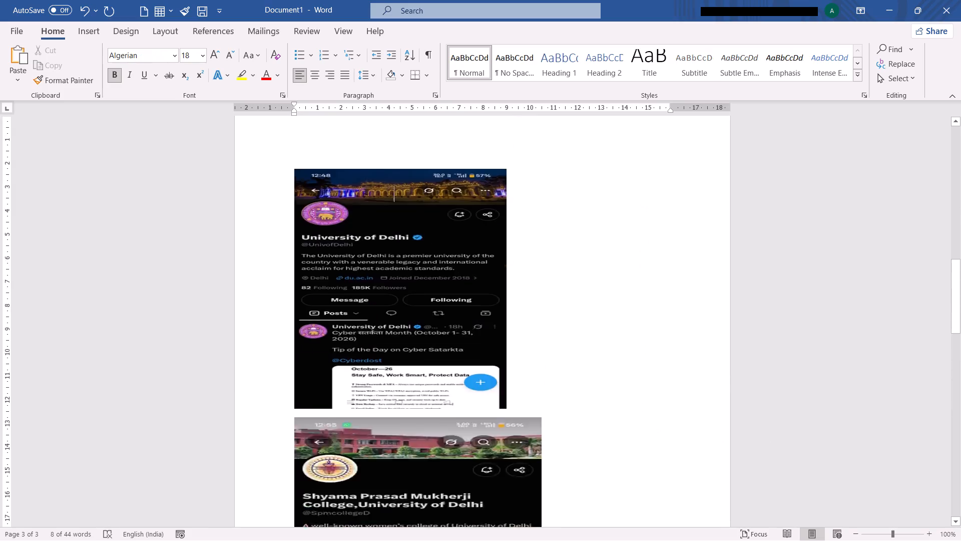
key("Up")
key("Up")
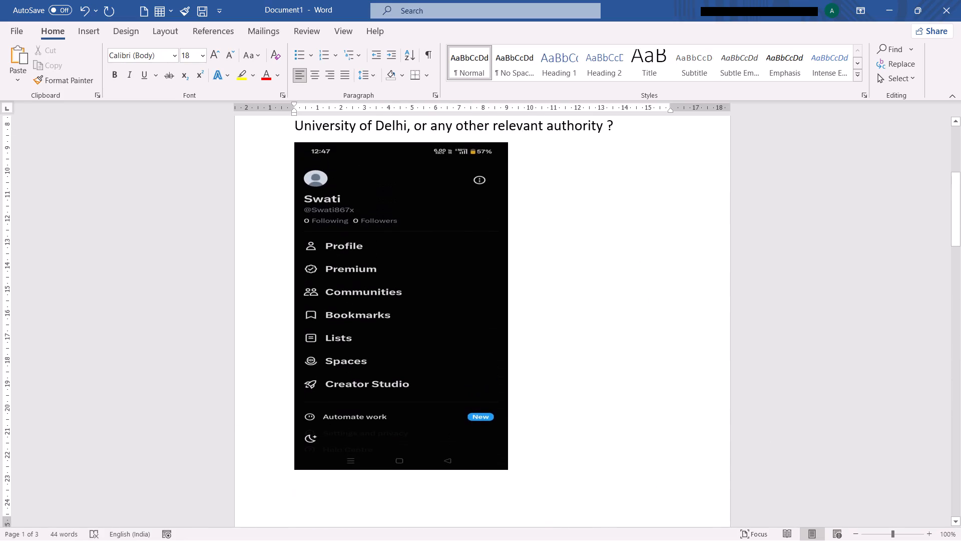
key("Up")
key("Up")
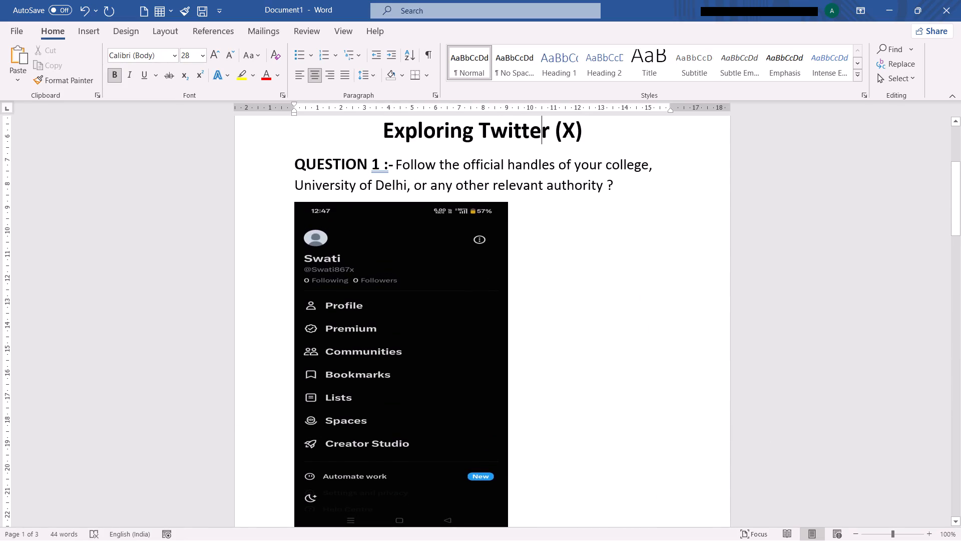
left_click_drag(396, 163, 432, 169)
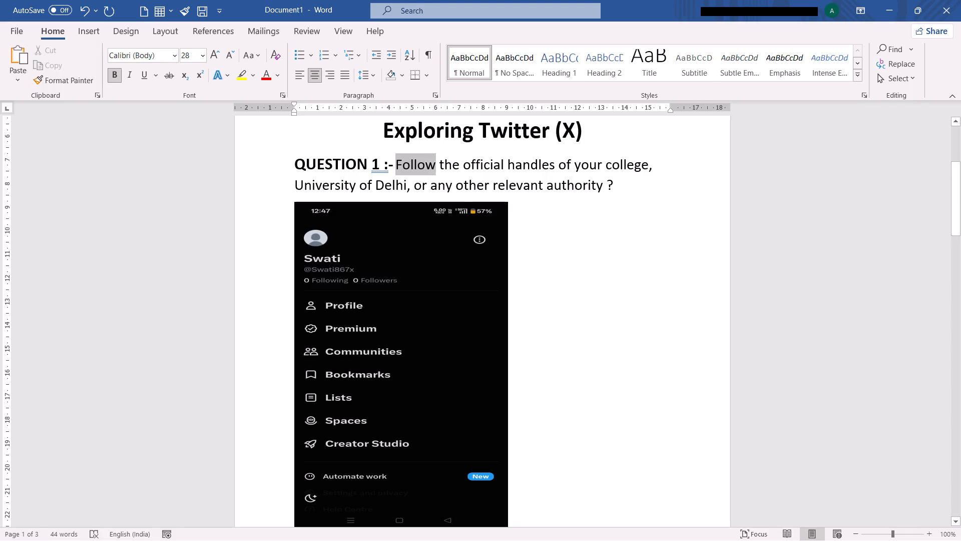
left_click_drag(432, 169, 432, 169)
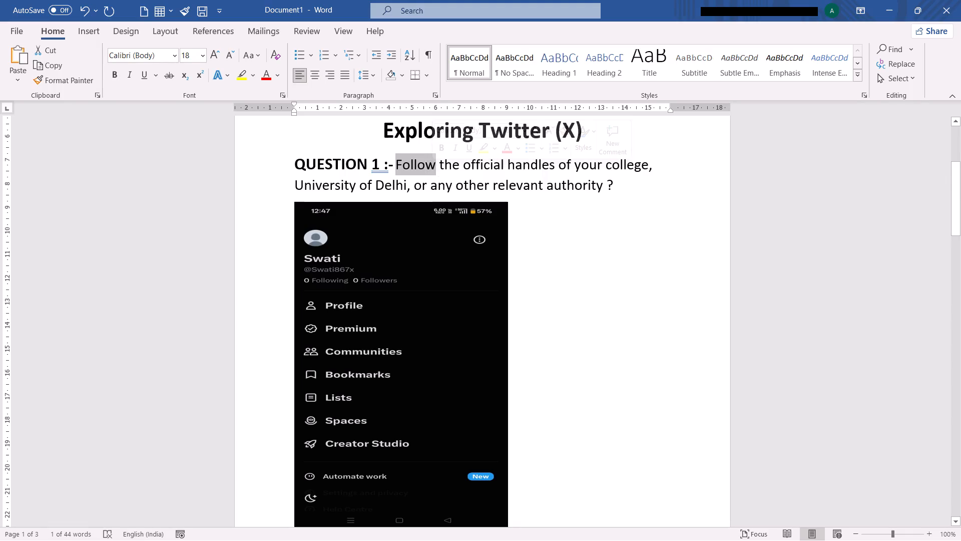
left_click(542, 261)
key("Down")
key("Down")
key("Down")
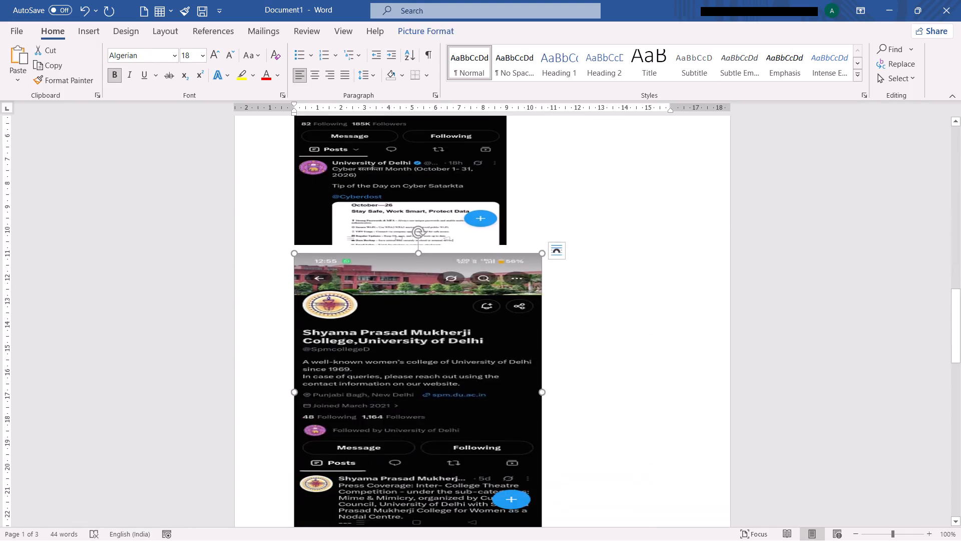
key("Down")
key("Down")
key("Down")
key("Down")
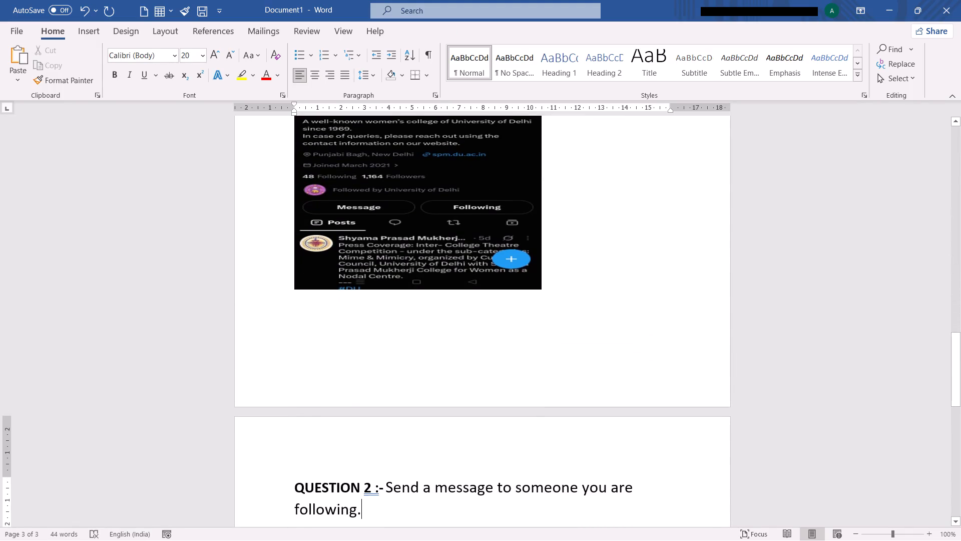
Set the font size of the question 2 sentence "Send a message to someone you are following." to 18.
left_click_drag(381, 487, 401, 485)
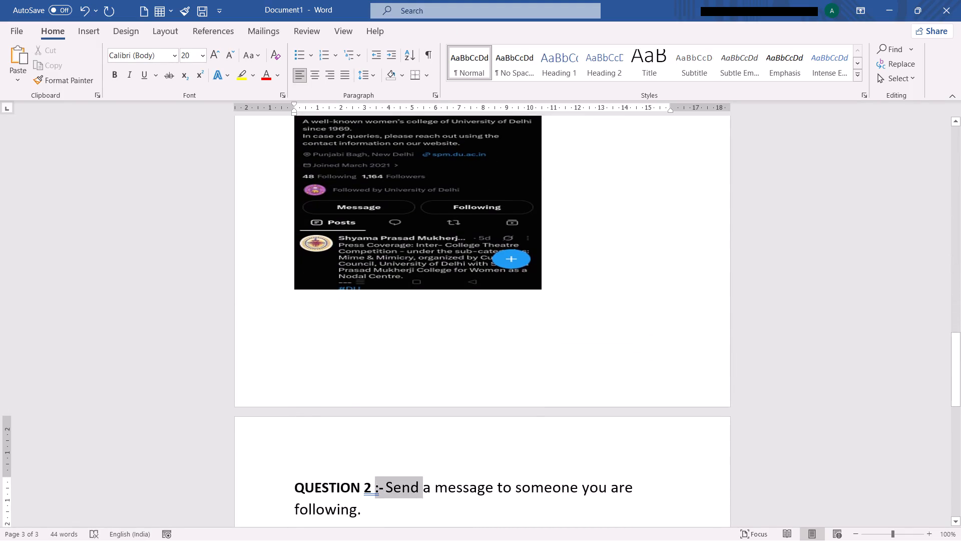
left_click_drag(401, 485, 412, 488)
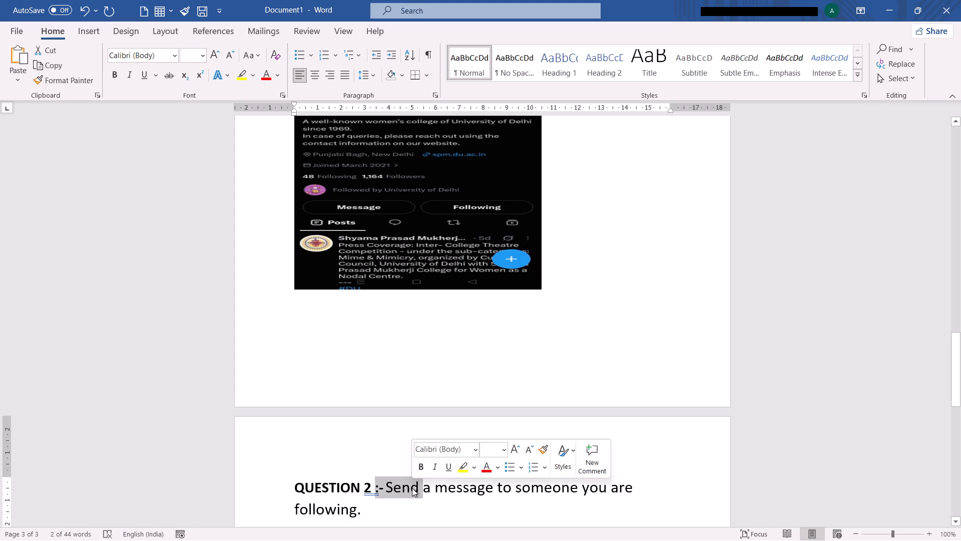
left_click(384, 476)
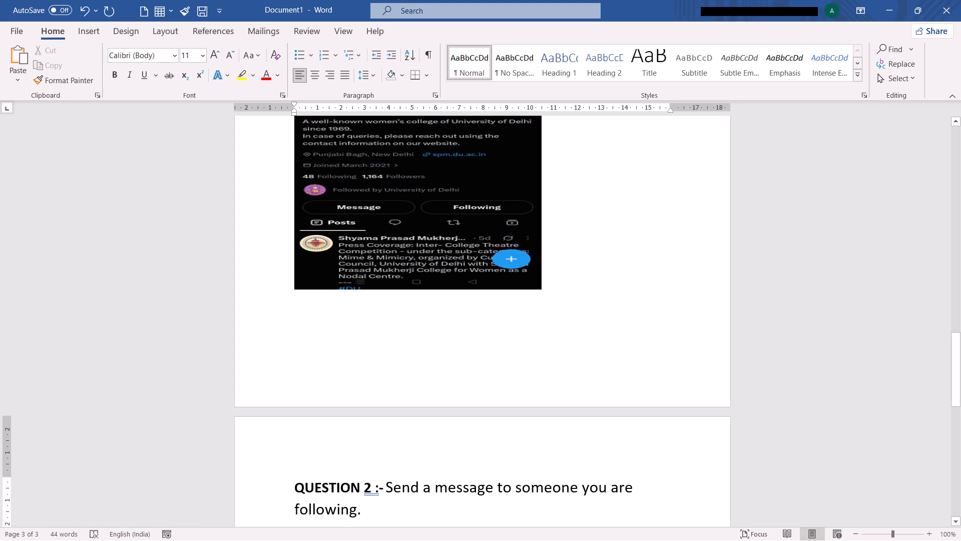
left_click_drag(388, 488, 431, 487)
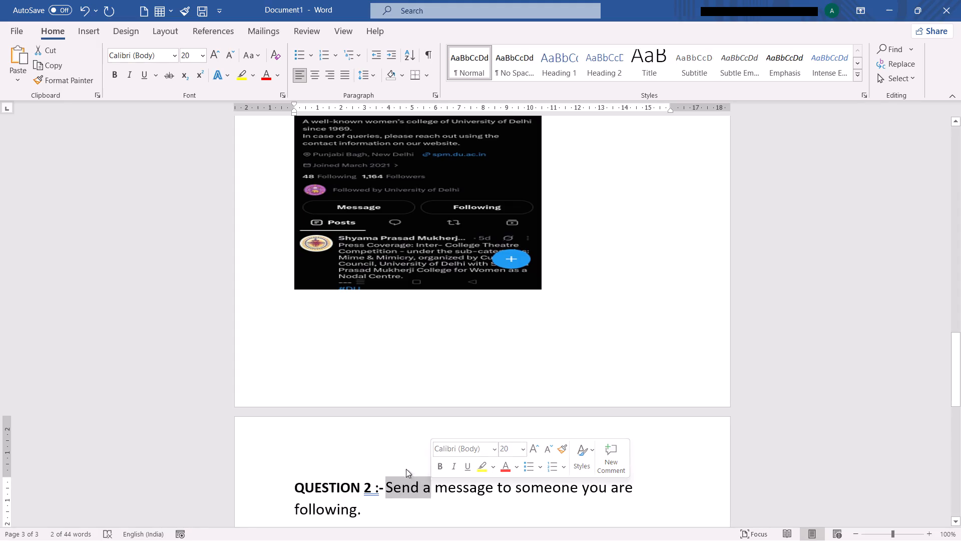
left_click(397, 450)
left_click_drag(384, 485, 381, 514)
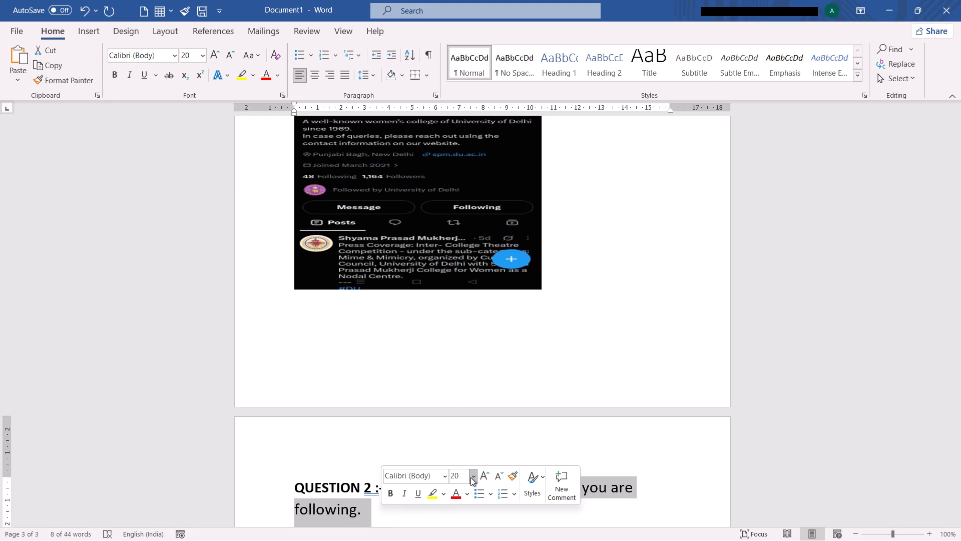
left_click(470, 476)
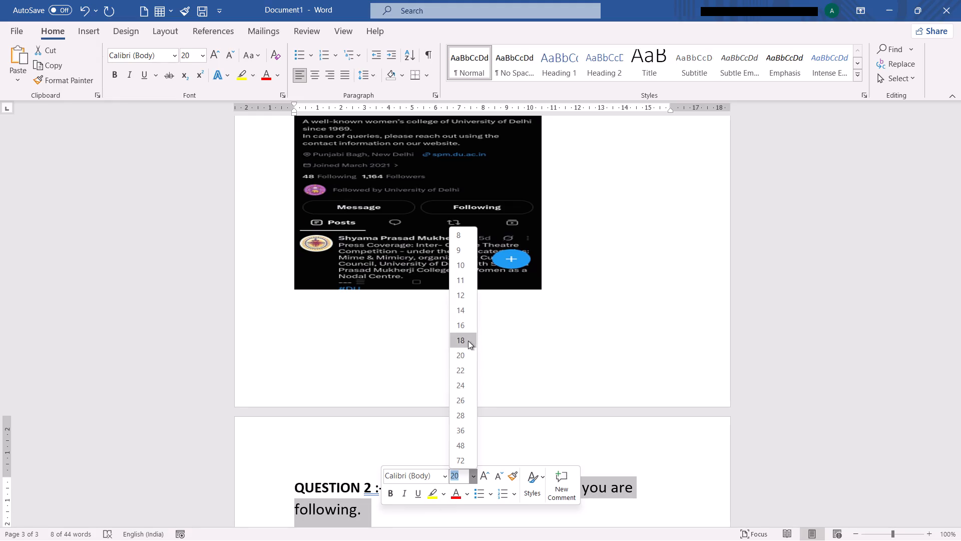
left_click(468, 341)
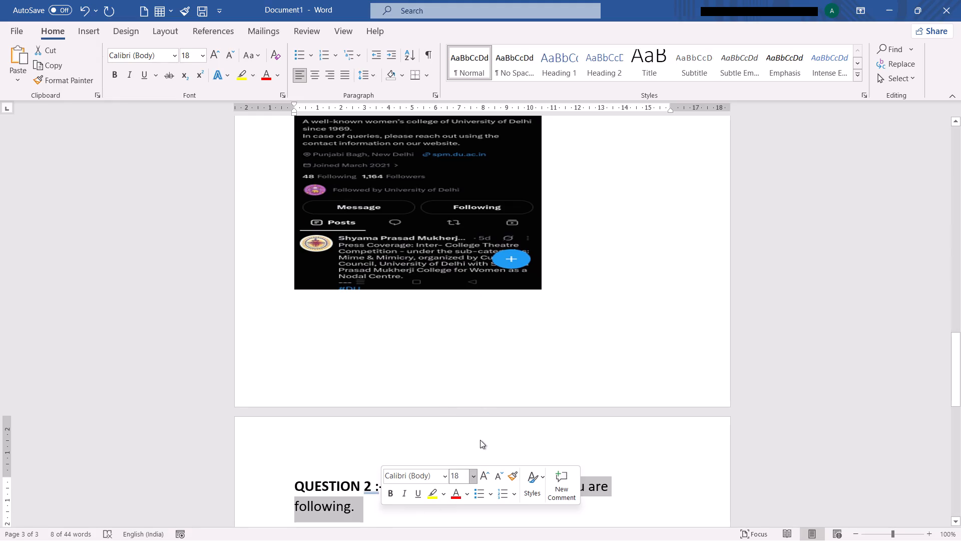
left_click(480, 440)
Replace the full stop at the end of the question 2 sentence with a question mark directly after "following".
left_click(373, 506)
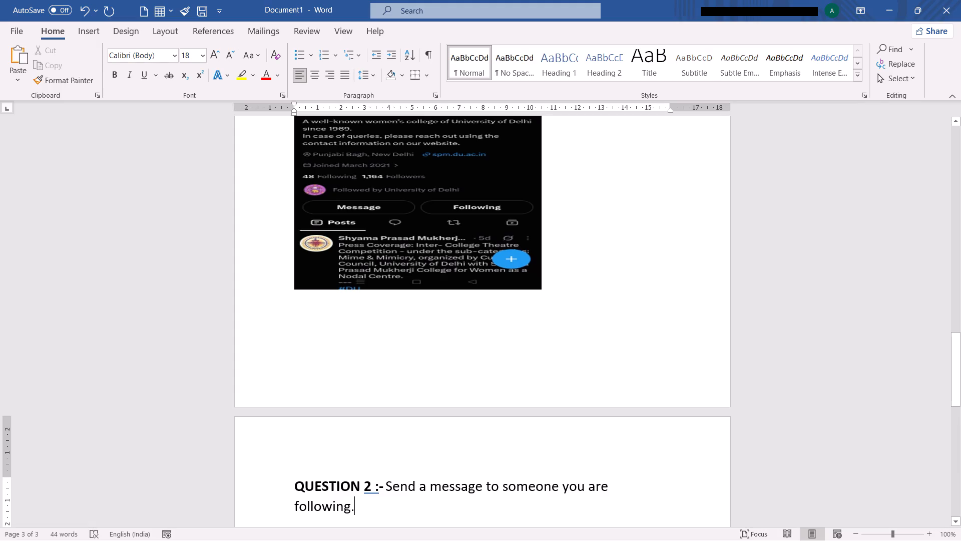
key("BackSpace")
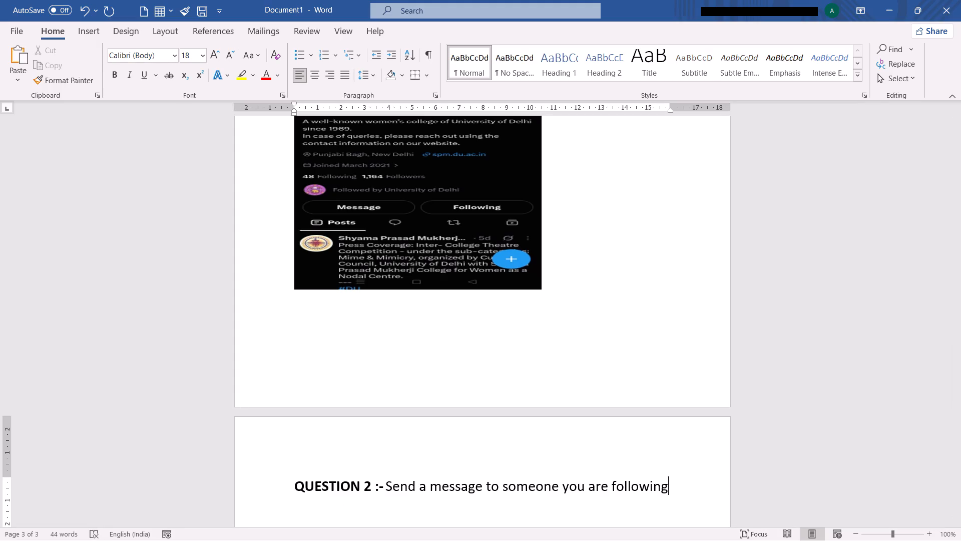
key("shift+question")
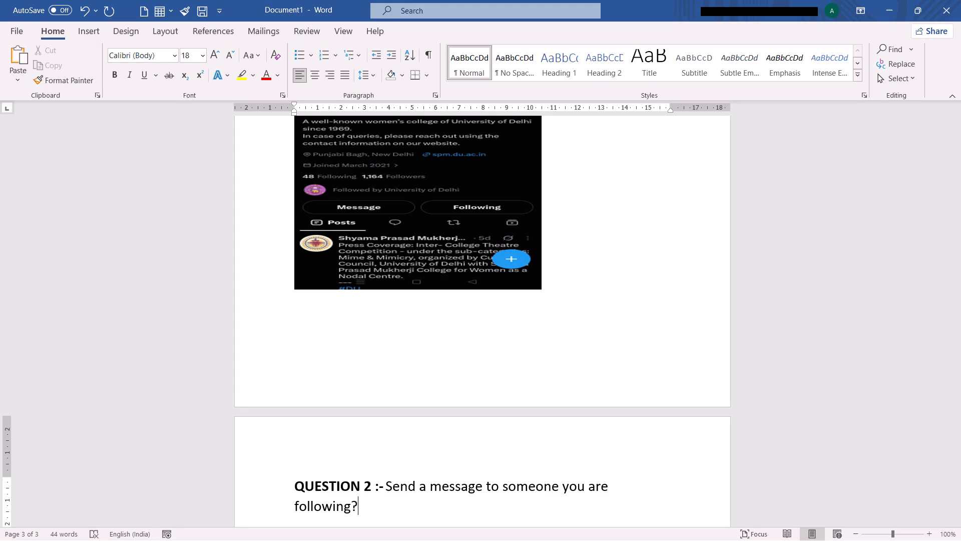
key("Left")
key("space")
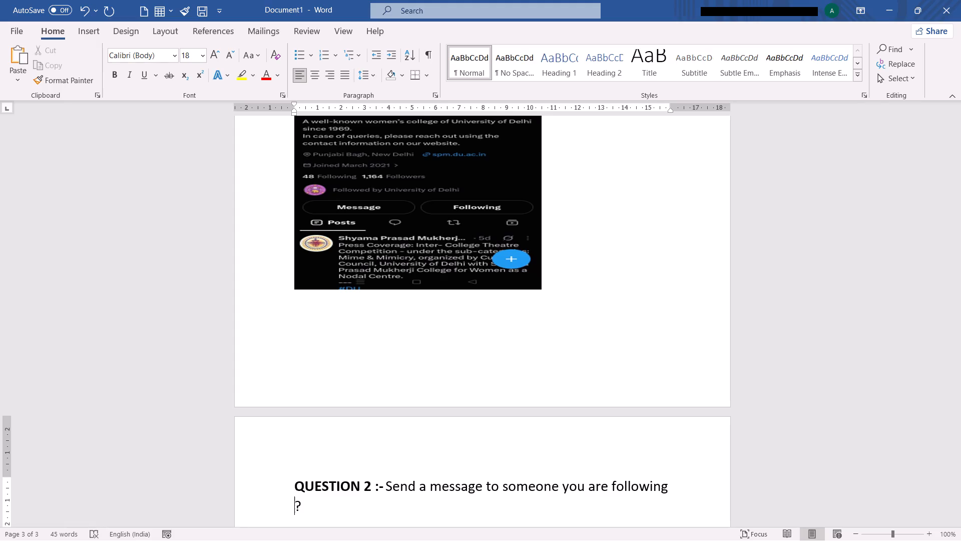
key("BackSpace")
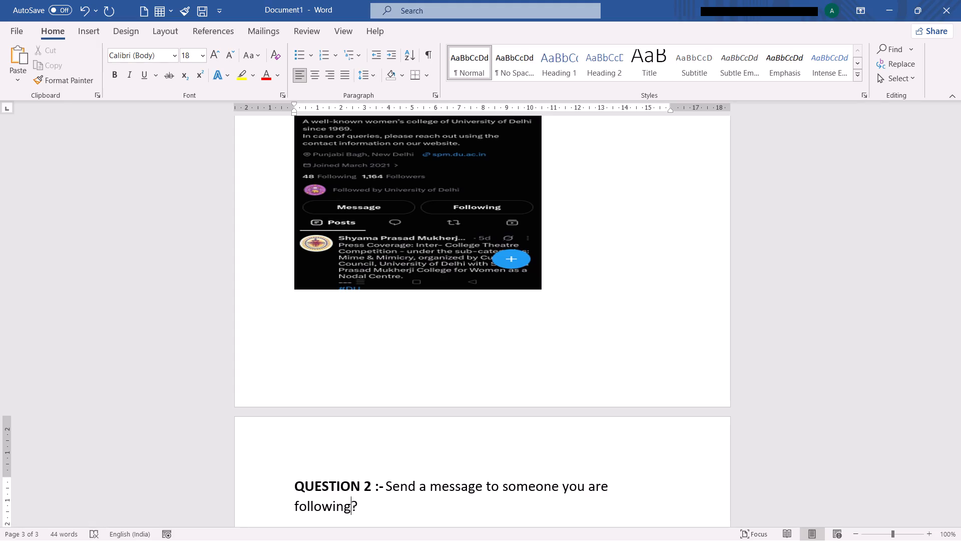
key("Right")
Start a new line below the question 2 sentence and begin inserting the answer screenshot there.
key("Return")
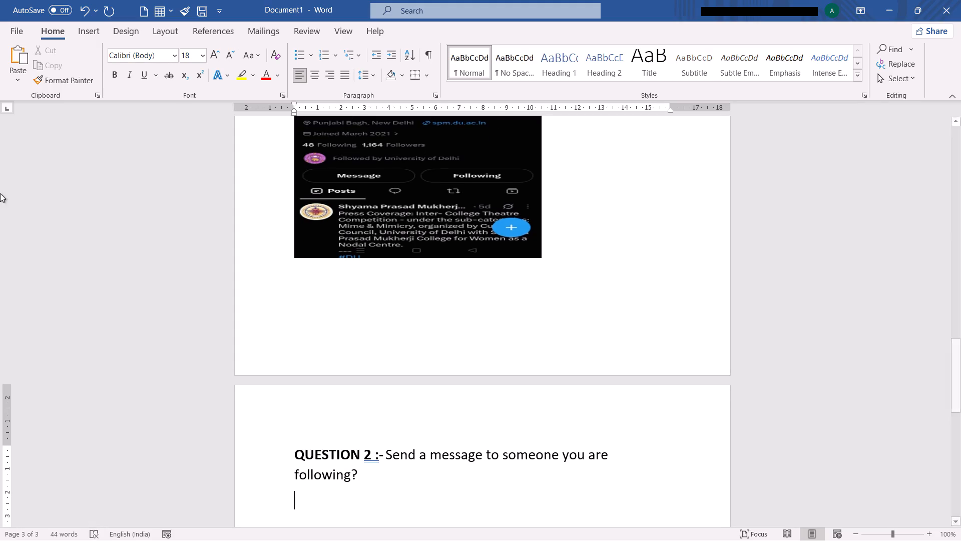
left_click(87, 28)
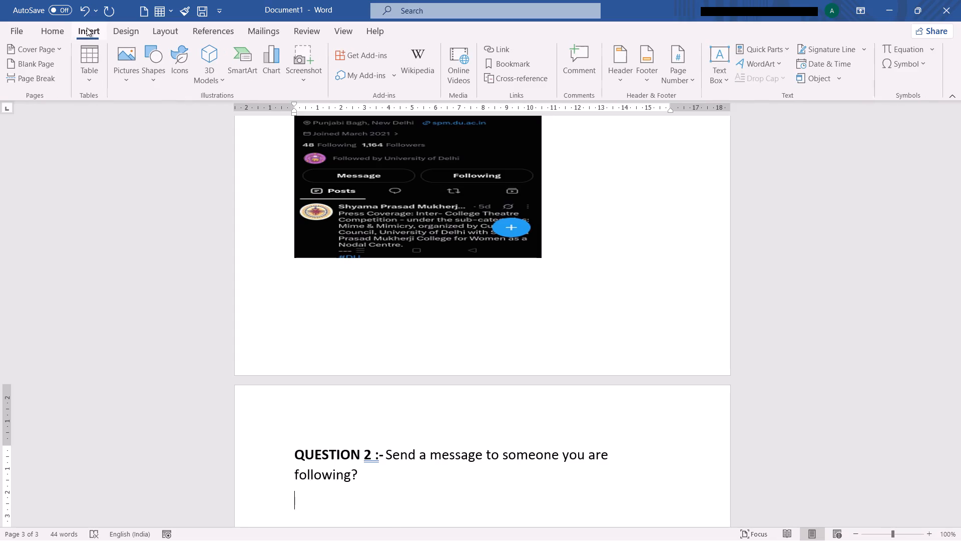
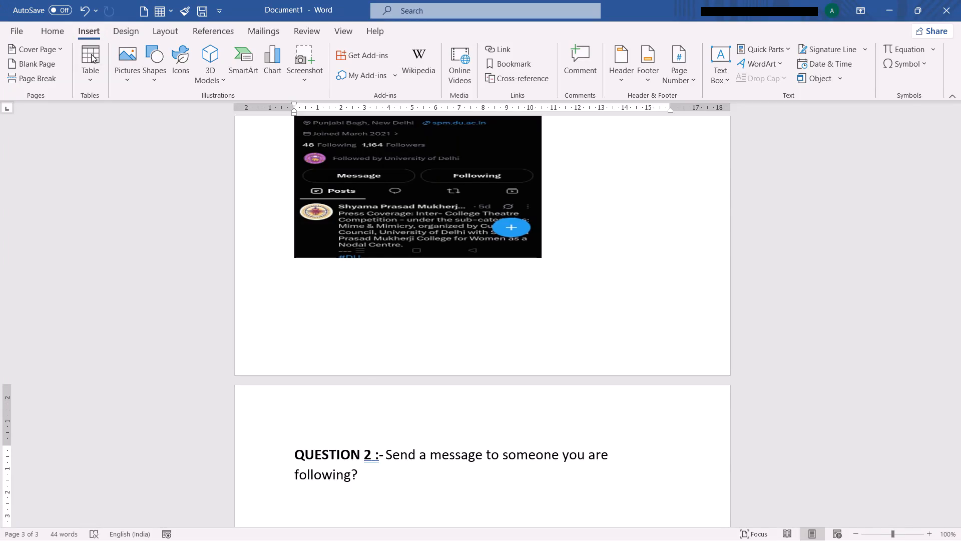
Insert the picture "WhatsApp Image 2026-10-27 at 21.01.05" from the Downloads folder below the question 2 sentence.
left_click(119, 60)
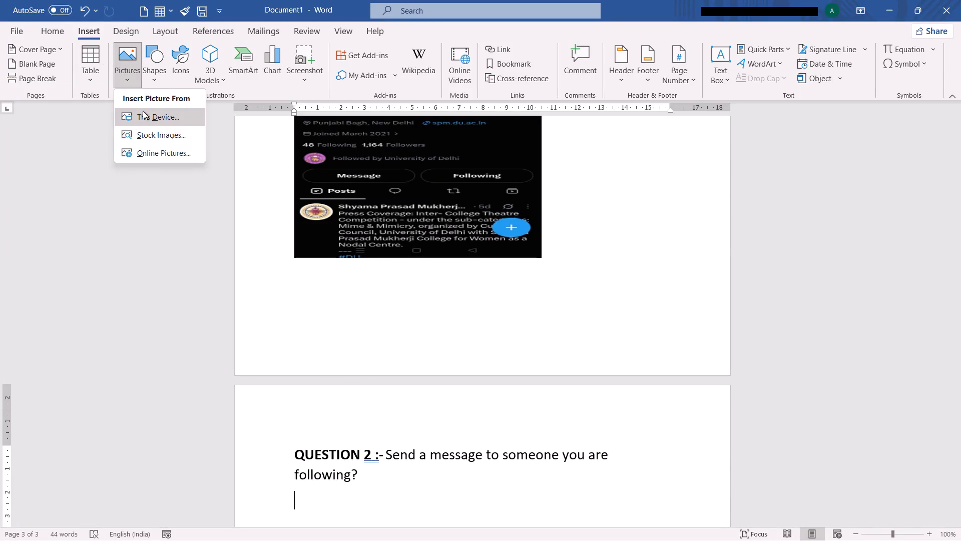
left_click(145, 113)
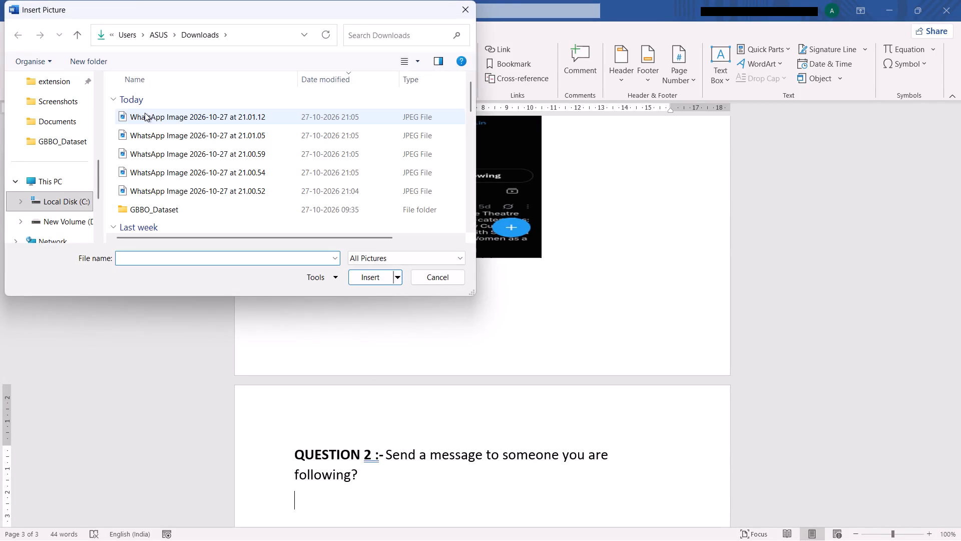
left_click(164, 133)
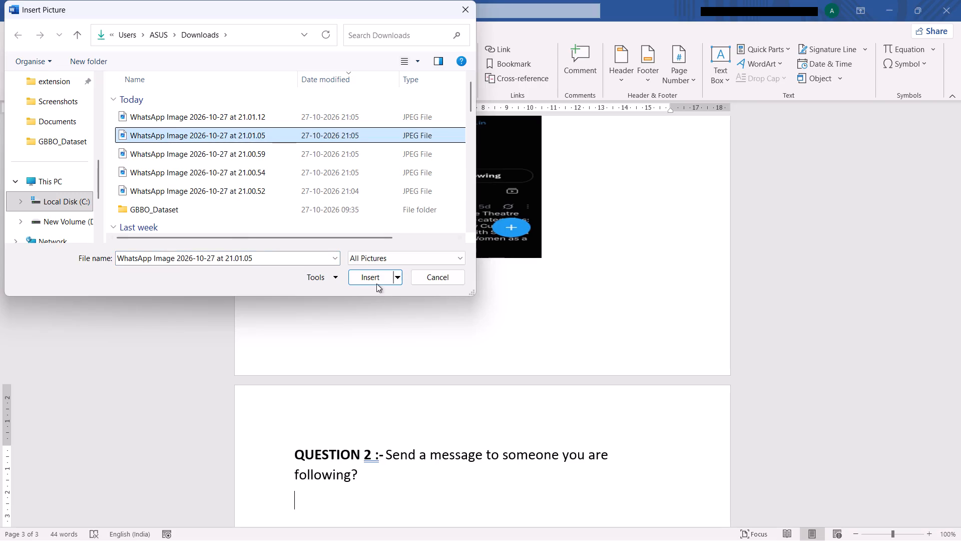
left_click(375, 280)
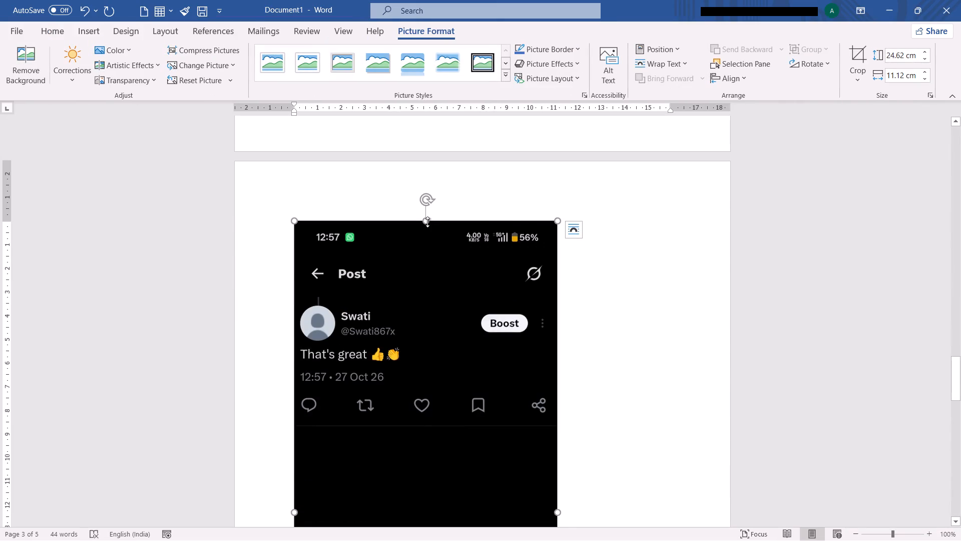
Shrink the inserted post screenshot vertically to a height of about 12.6 cm, keeping its width.
left_click_drag(427, 221, 430, 385)
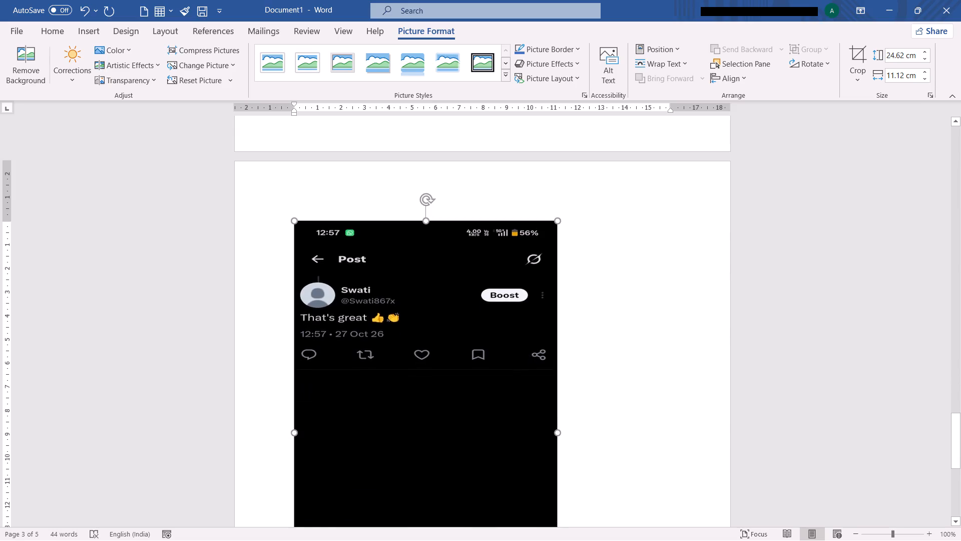
left_click_drag(430, 385, 440, 514)
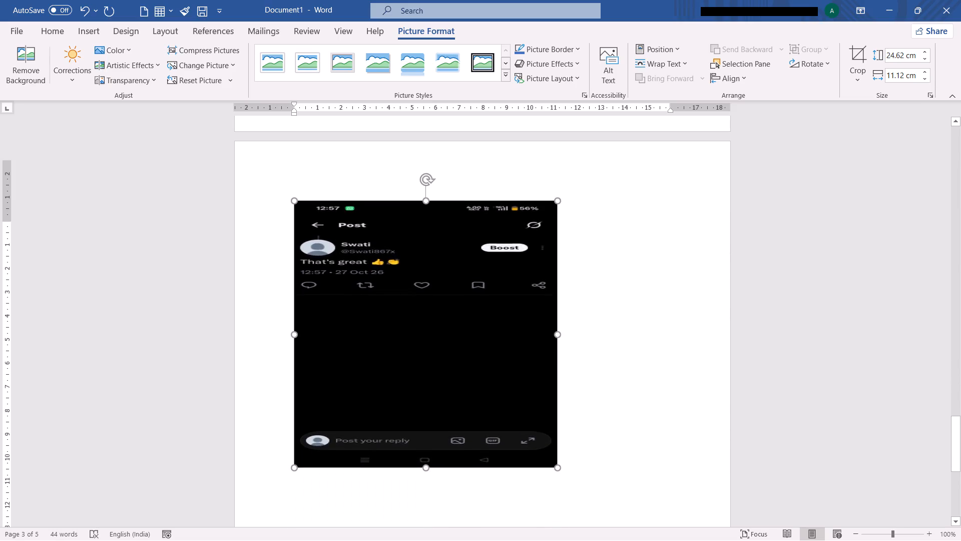
left_click_drag(440, 514, 438, 484)
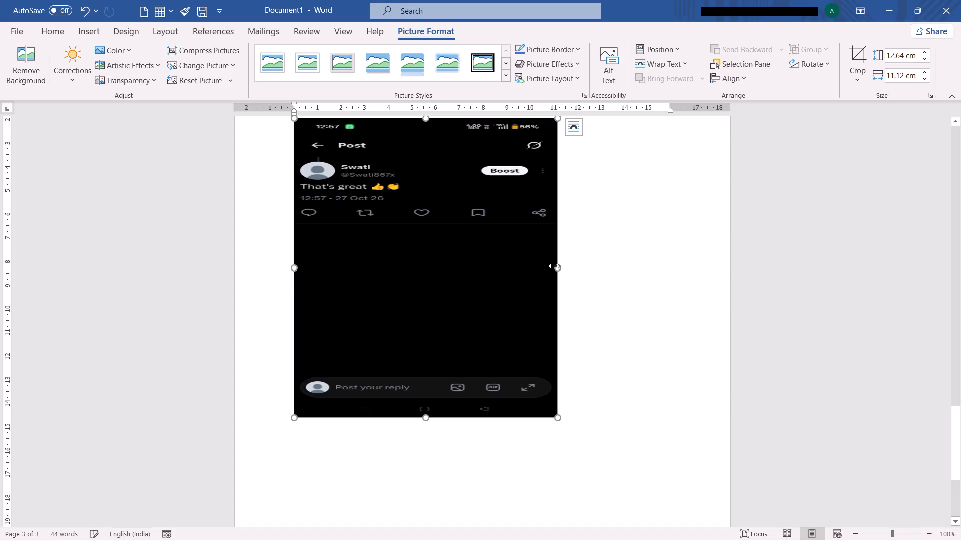
Narrow the question 2 answer screenshot to about 9 cm wide, keeping its height.
left_click_drag(558, 270, 513, 285)
left_click(760, 286)
Add the bold label "QUESTION 3 :-" on a new line below the question 2 screenshot.
key("Up")
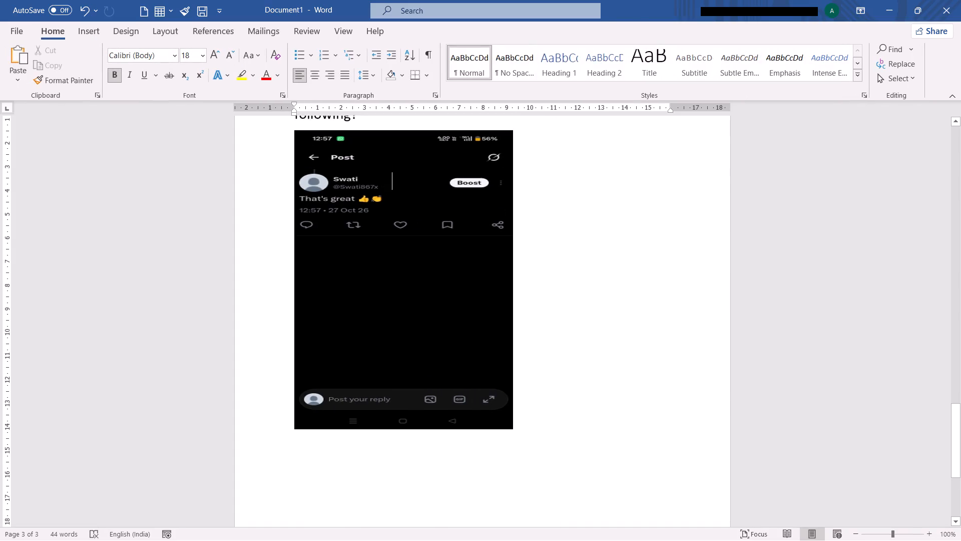
key("Up")
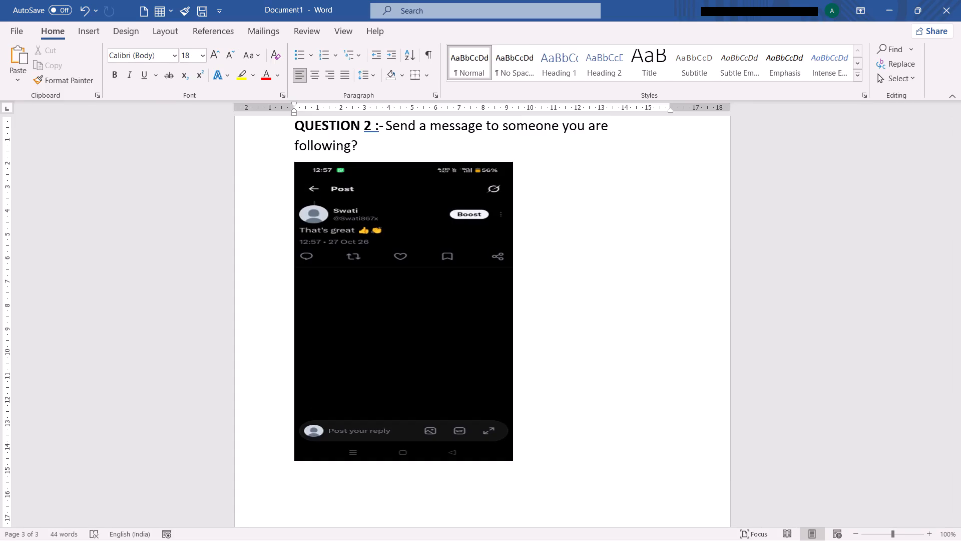
key("Down")
key("Down")
key("Return")
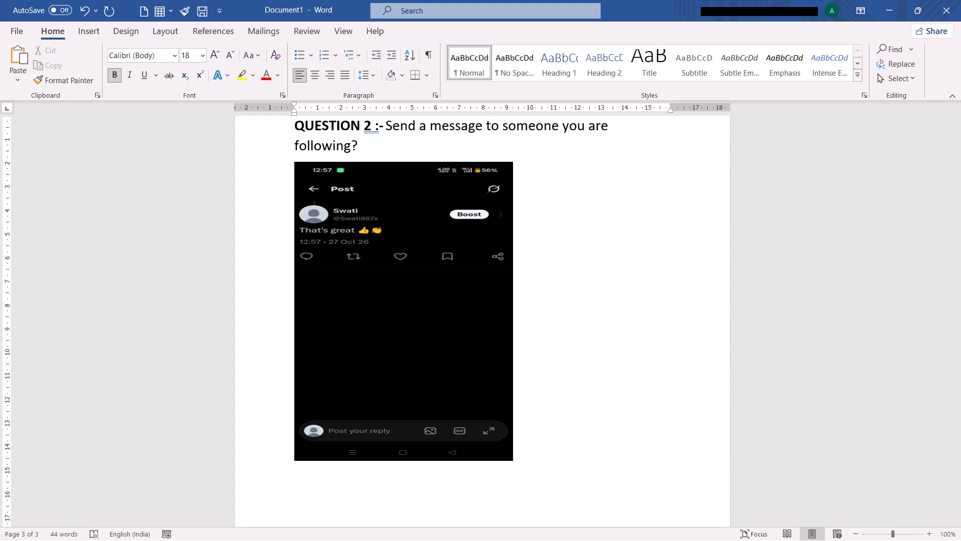
type("qu")
key("BackSpace")
key("BackSpace")
type("QU")
type("ESTION 3")
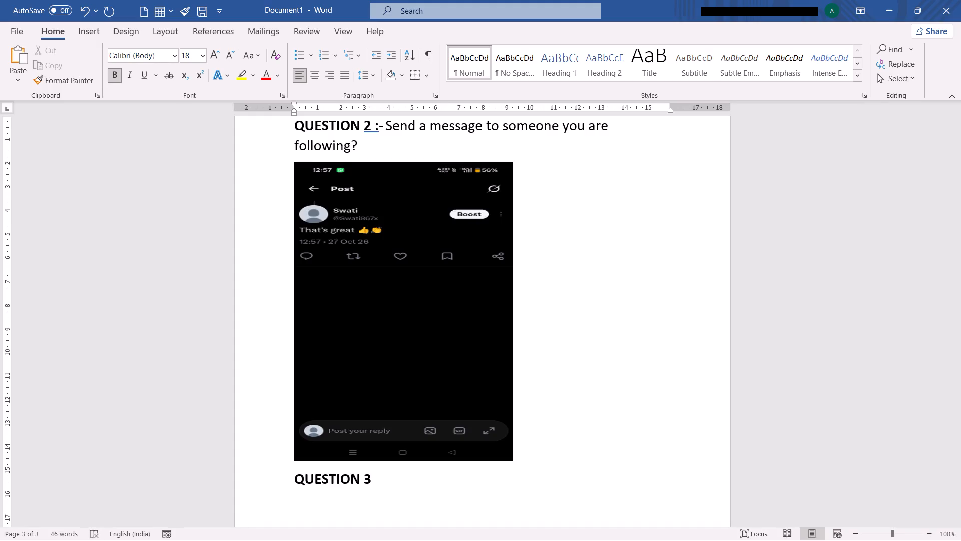
key("space")
type(";-")
key("BackSpace")
key("BackSpace")
type(":-")
key("space")
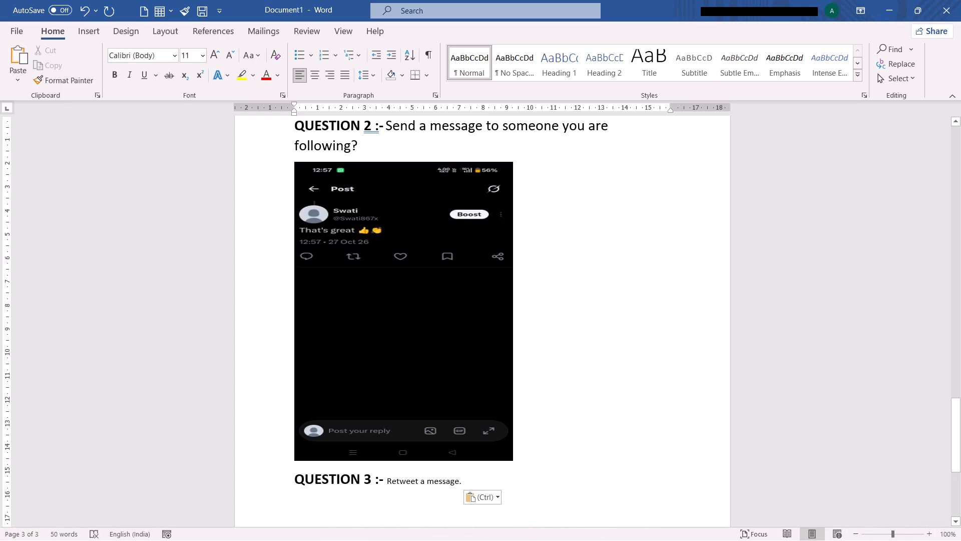
Set the font size of the question 3 text "Retweet a message" to 18.
left_click_drag(386, 481, 453, 482)
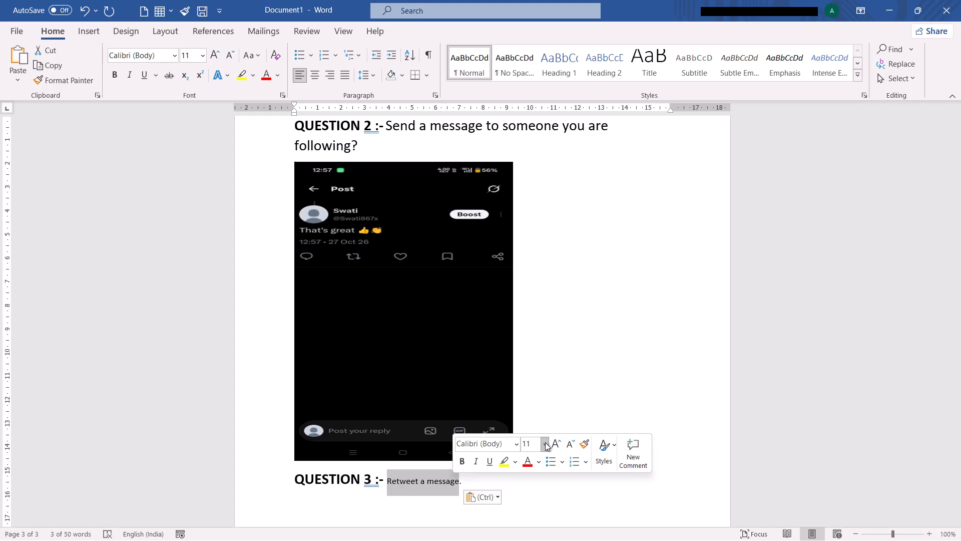
left_click(546, 442)
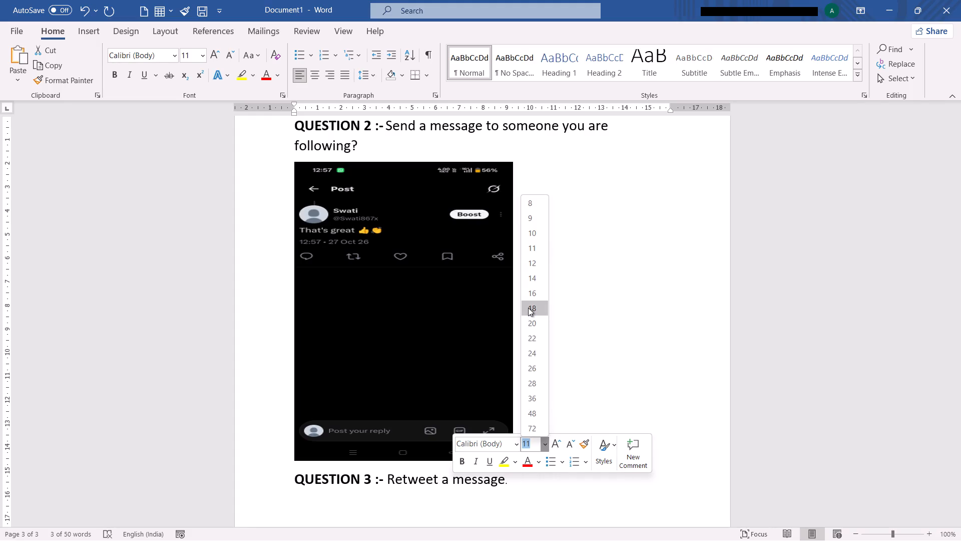
left_click(528, 308)
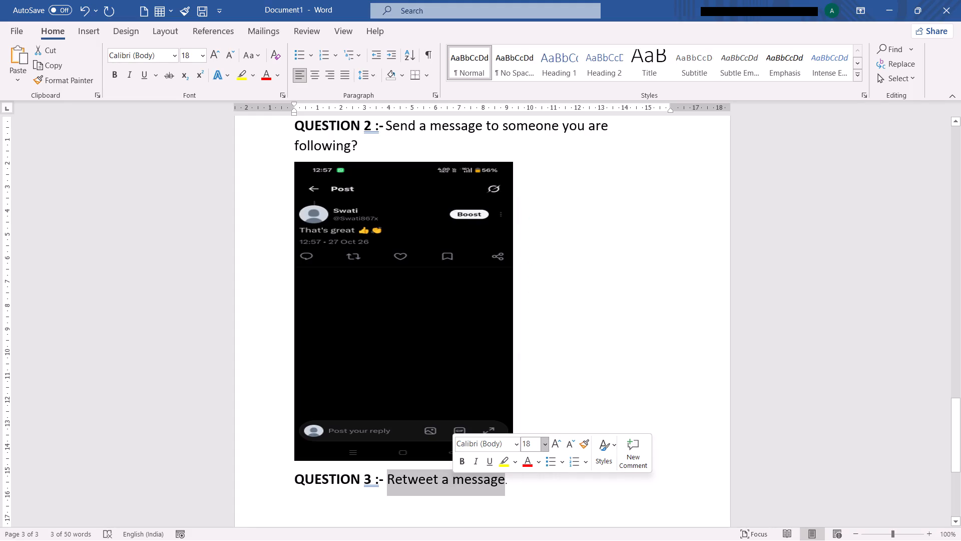
Replace the full stop at the end of the question 3 sentence with a space and a question mark.
left_click(540, 494)
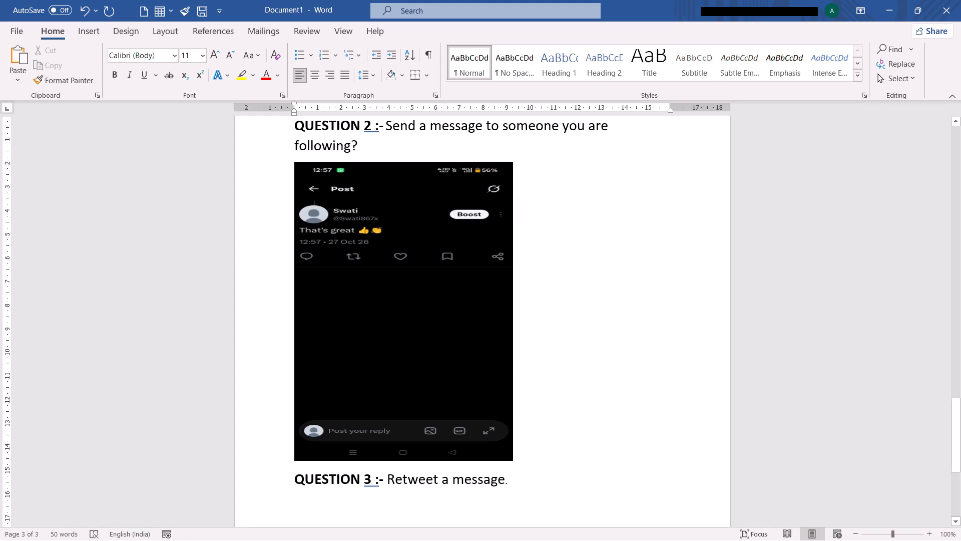
key("BackSpace")
key("space")
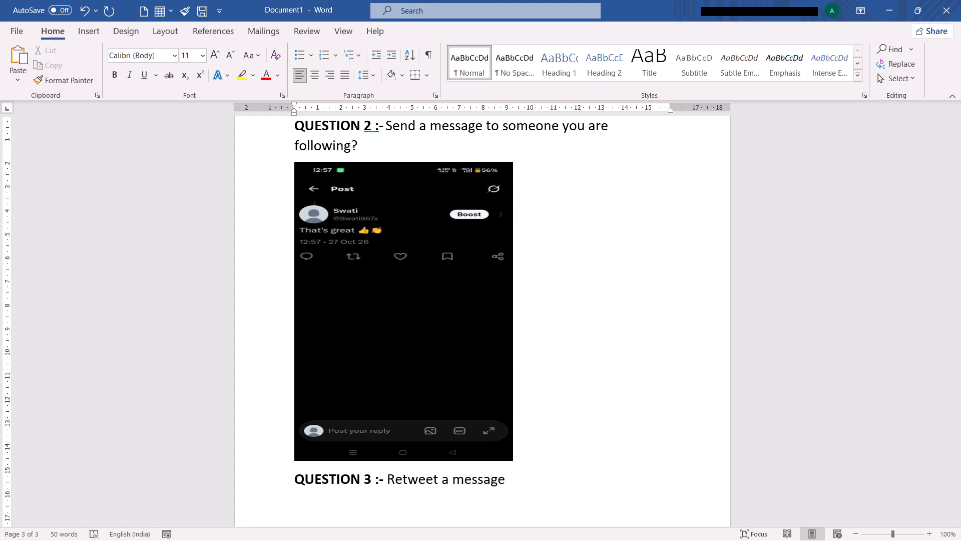
key("shift+question")
key("BackSpace")
key("shift+question")
key("BackSpace")
key("shift+question")
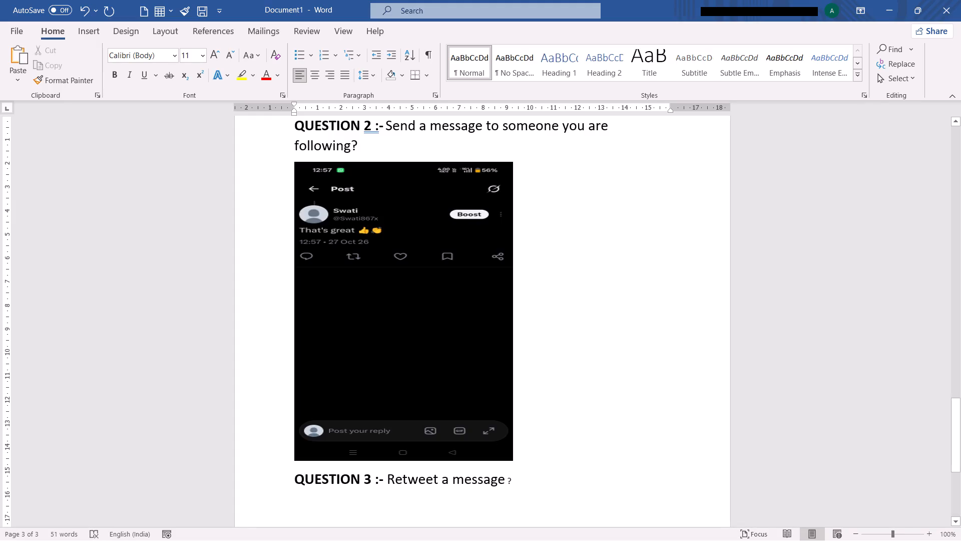
Set the font size of the question mark ending the question 3 sentence to 18.
left_click_drag(508, 479, 515, 482)
left_click_drag(515, 482, 515, 482)
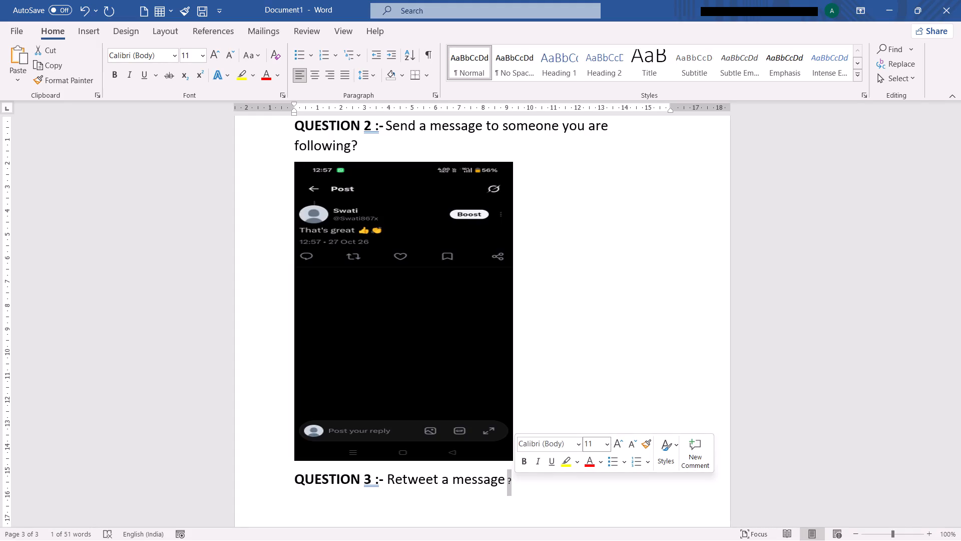
left_click(607, 447)
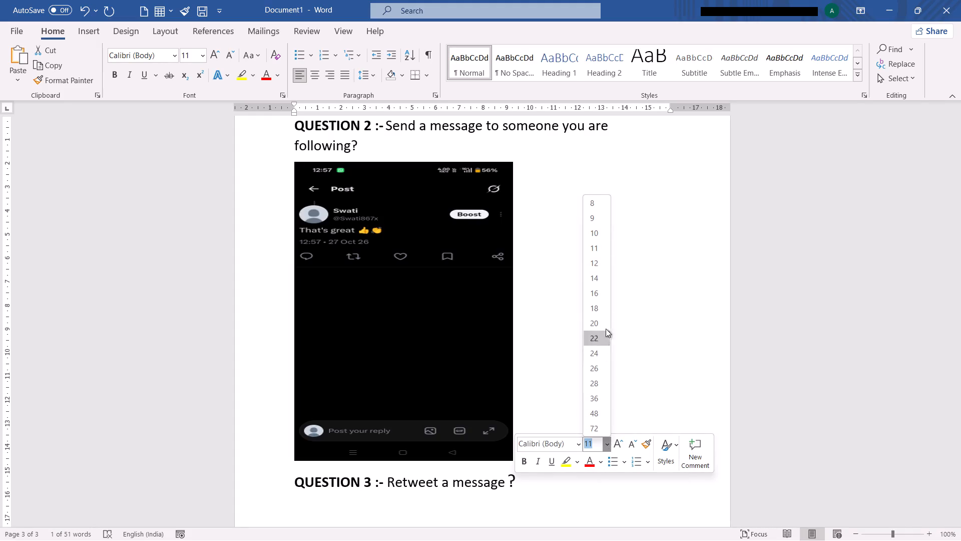
left_click(600, 310)
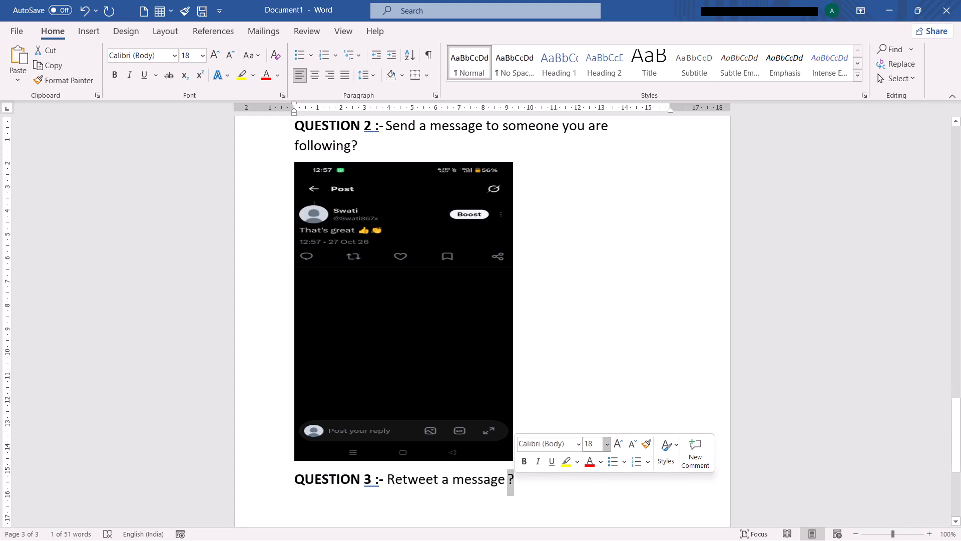
Insert the picture "WhatsApp Image 2026-10-27 at 21.01.12" from the Downloads folder on the line below question 3.
left_click(544, 501)
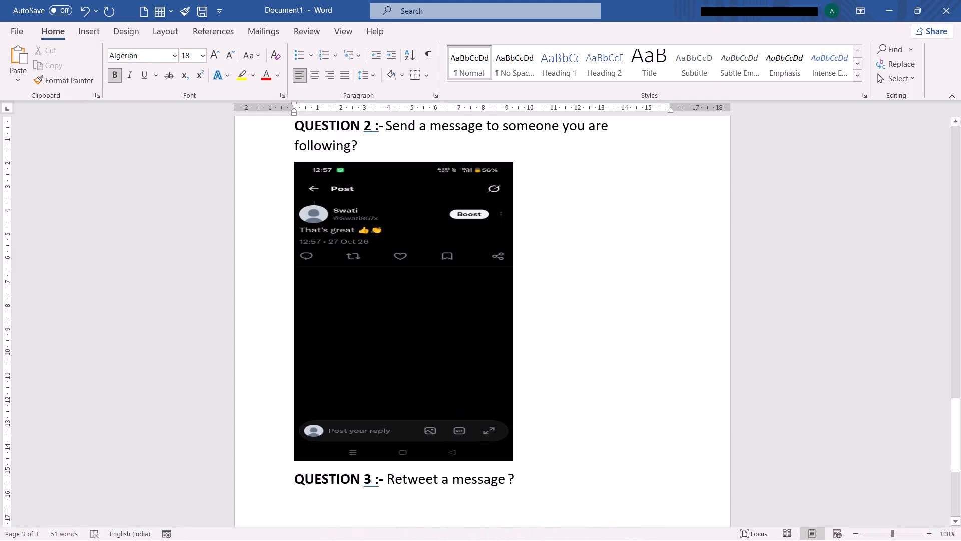
left_click(94, 29)
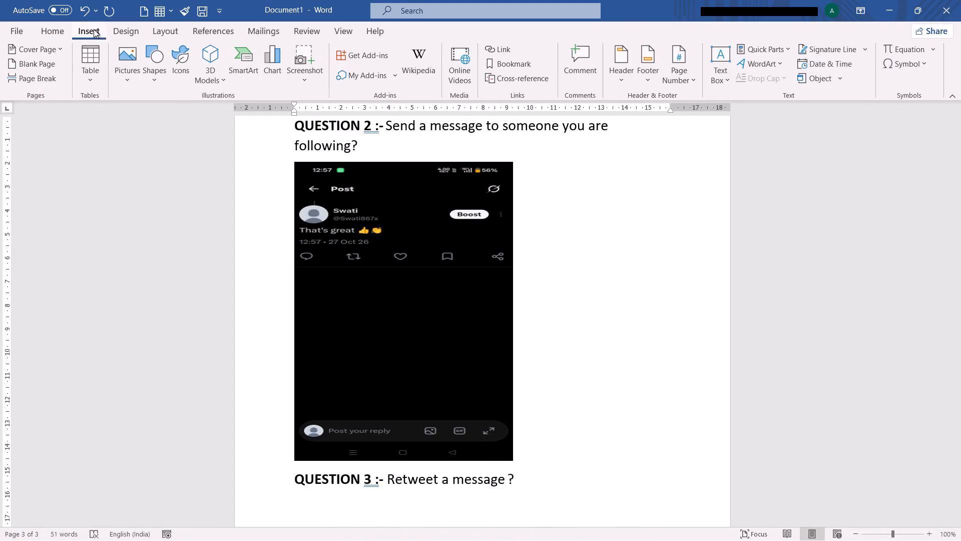
left_click(121, 71)
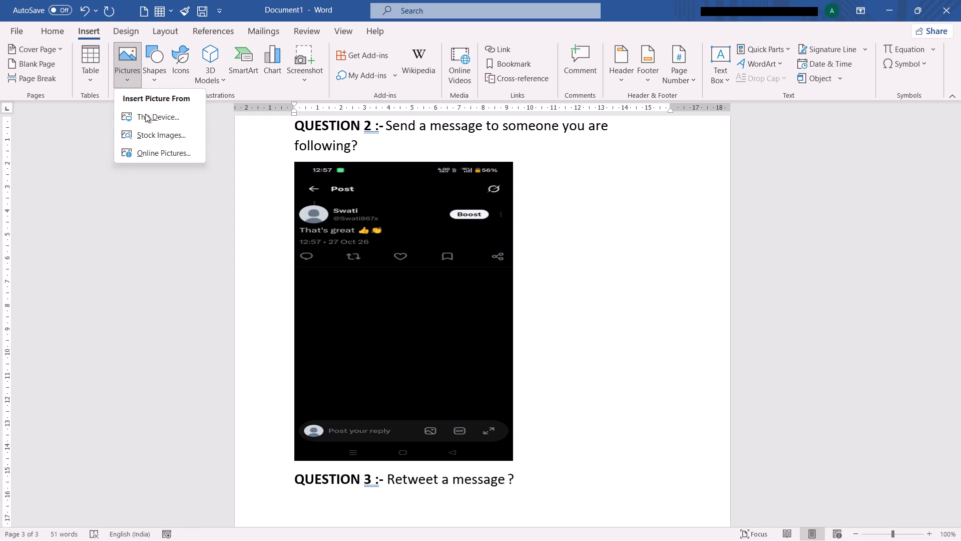
left_click(148, 118)
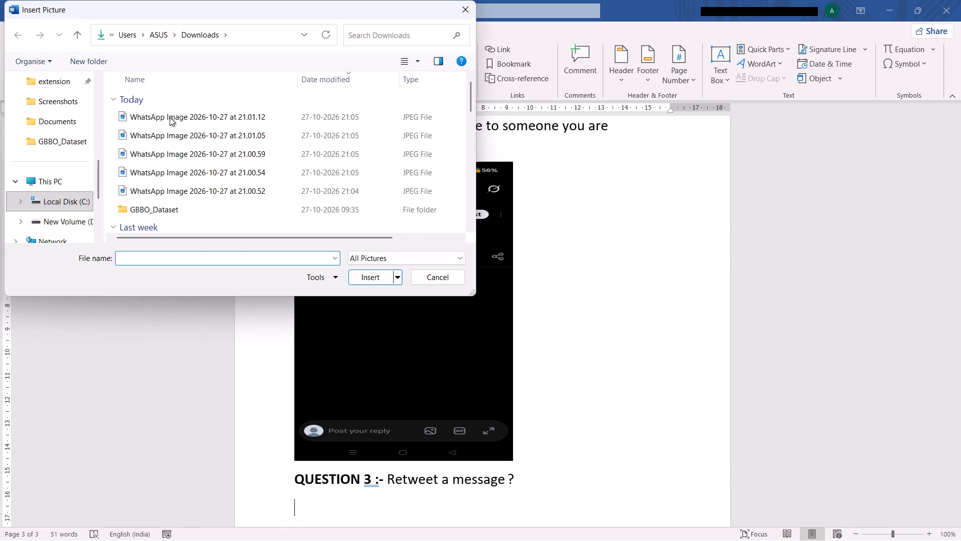
left_click(170, 115)
key("Return")
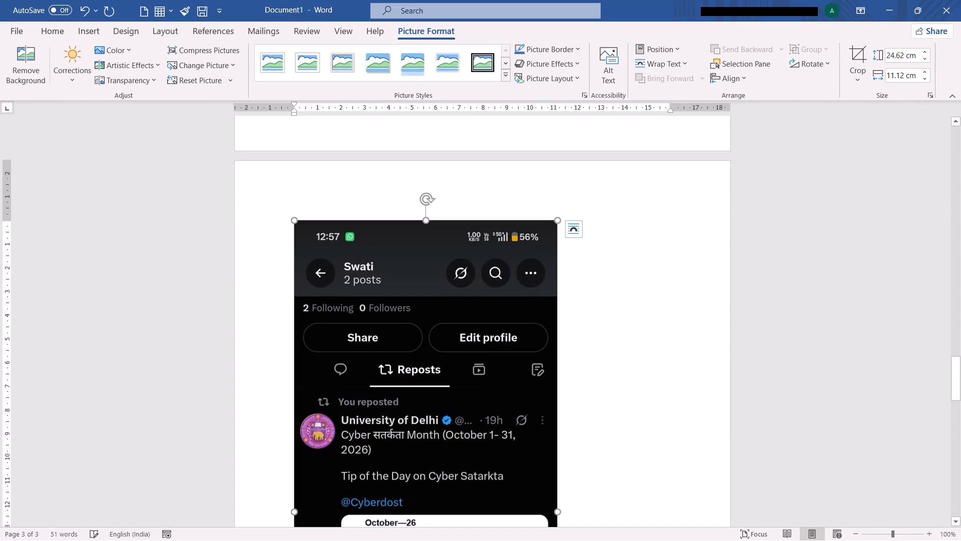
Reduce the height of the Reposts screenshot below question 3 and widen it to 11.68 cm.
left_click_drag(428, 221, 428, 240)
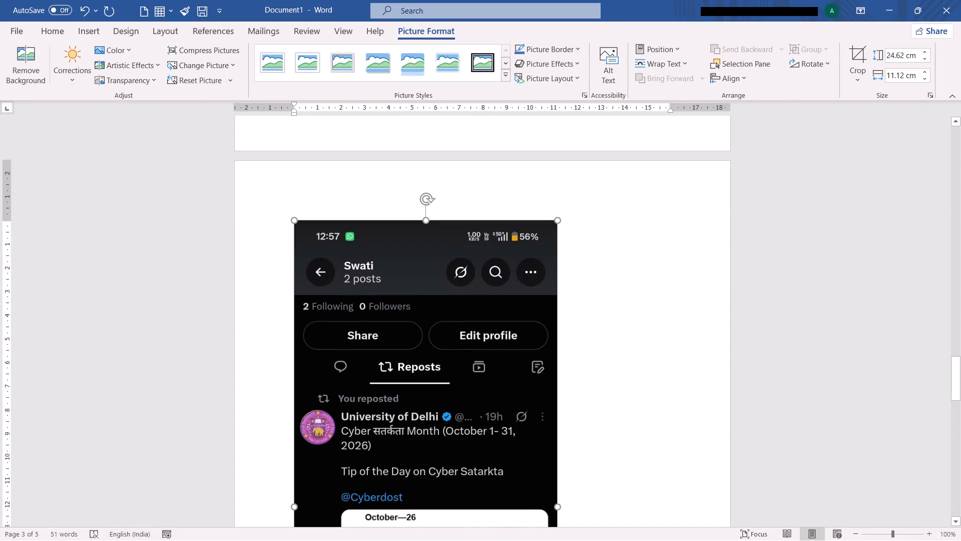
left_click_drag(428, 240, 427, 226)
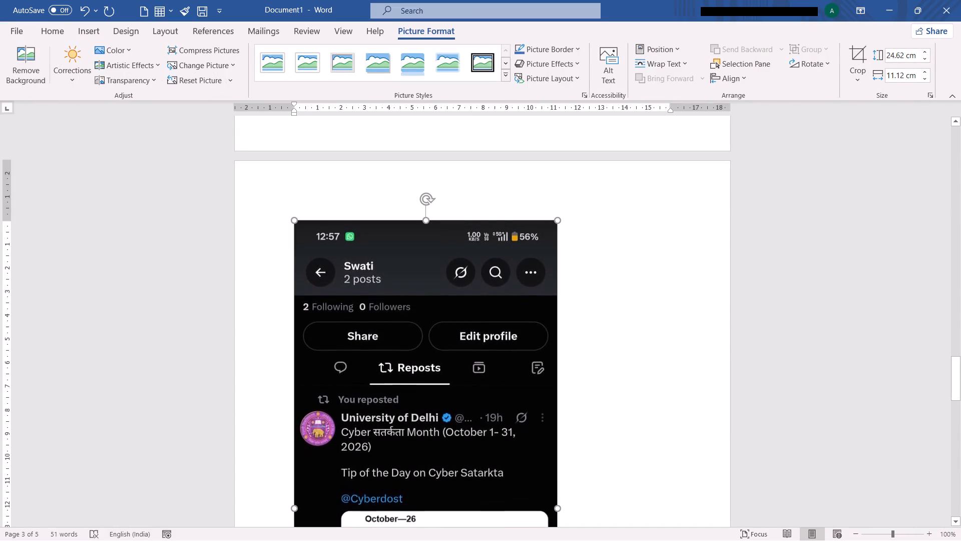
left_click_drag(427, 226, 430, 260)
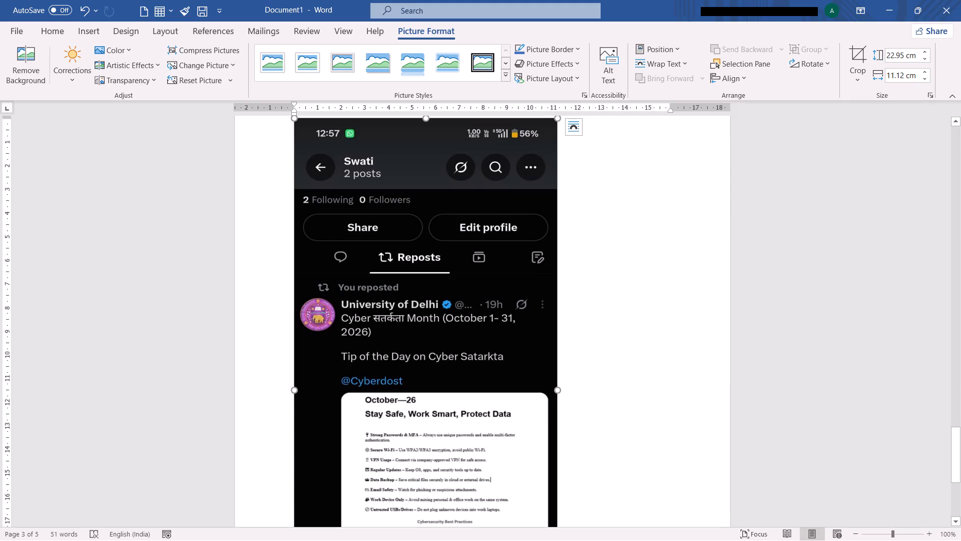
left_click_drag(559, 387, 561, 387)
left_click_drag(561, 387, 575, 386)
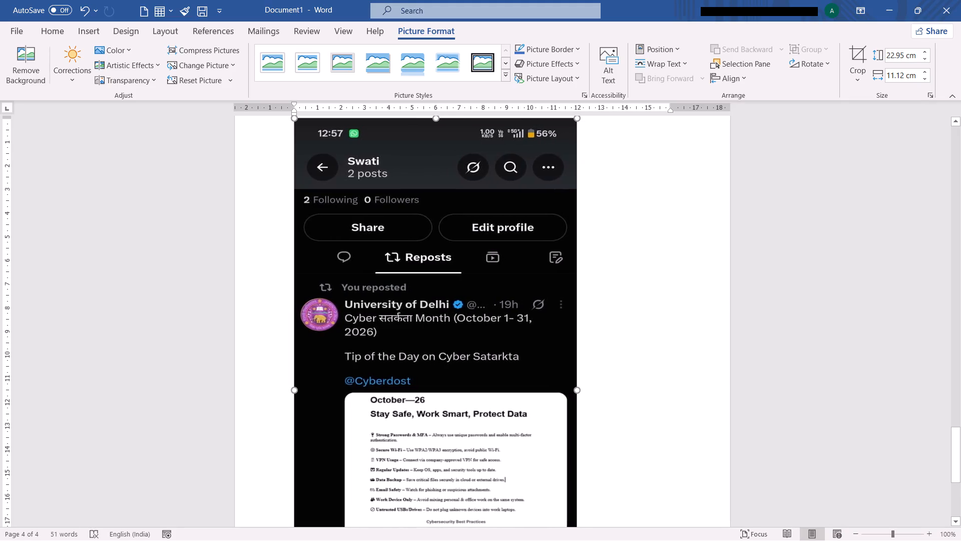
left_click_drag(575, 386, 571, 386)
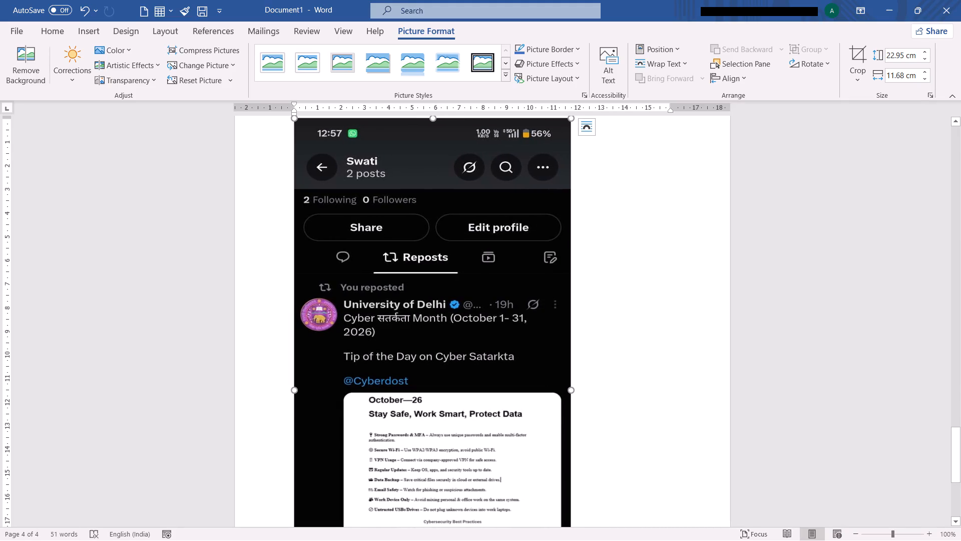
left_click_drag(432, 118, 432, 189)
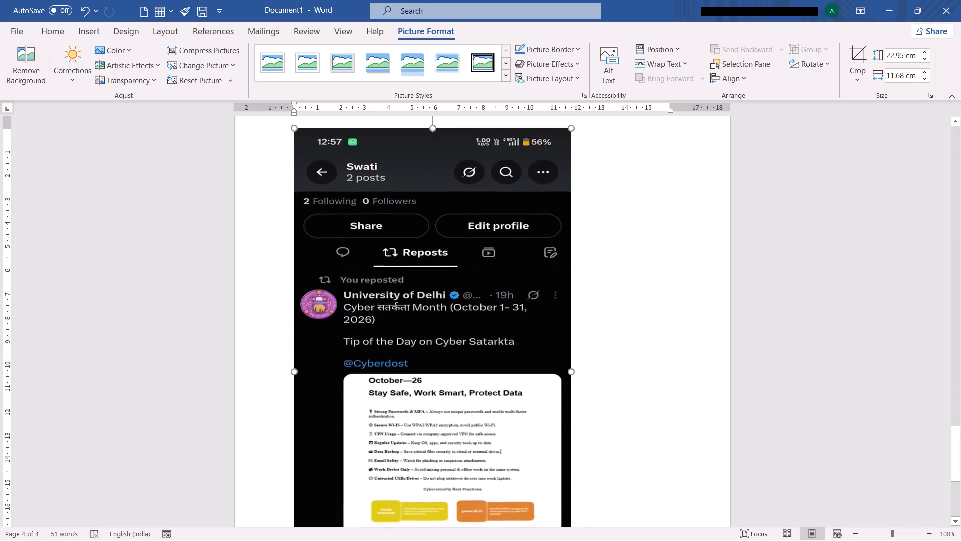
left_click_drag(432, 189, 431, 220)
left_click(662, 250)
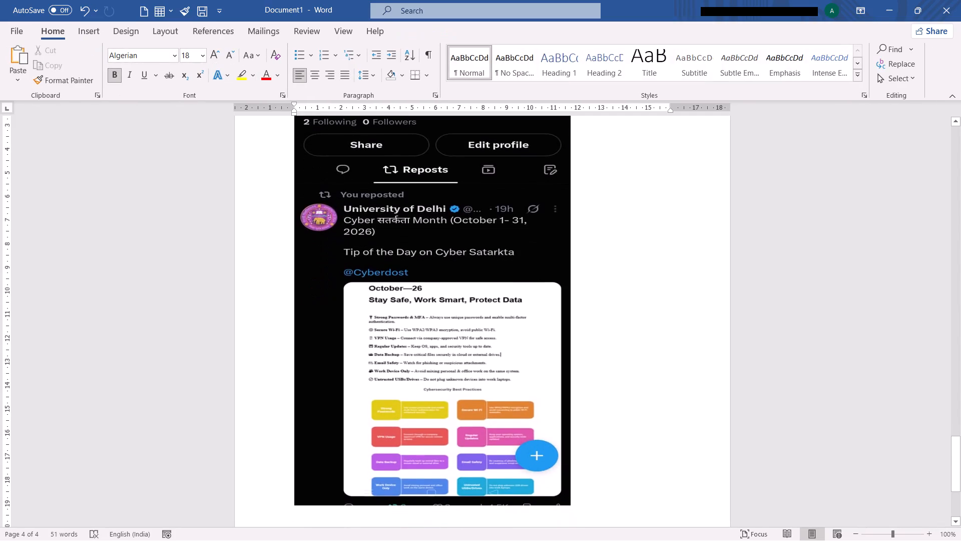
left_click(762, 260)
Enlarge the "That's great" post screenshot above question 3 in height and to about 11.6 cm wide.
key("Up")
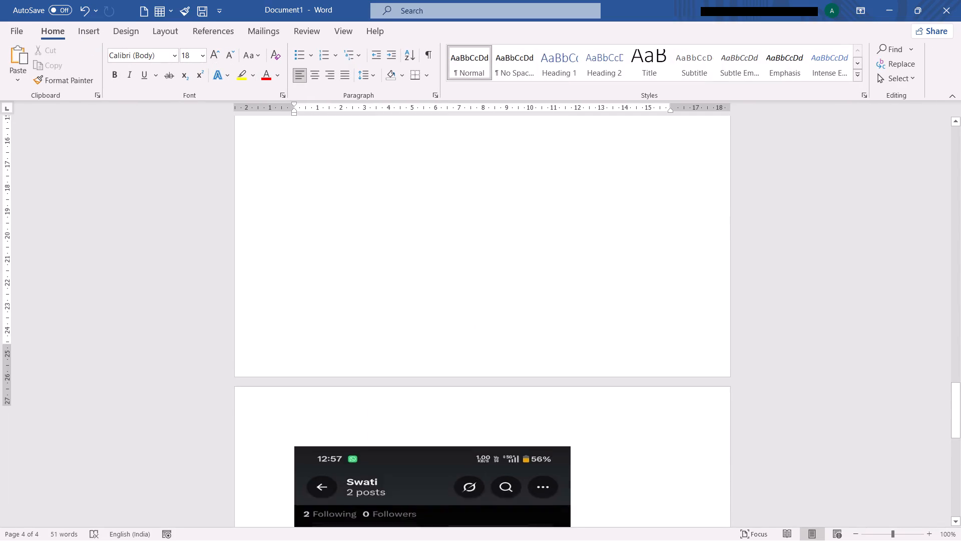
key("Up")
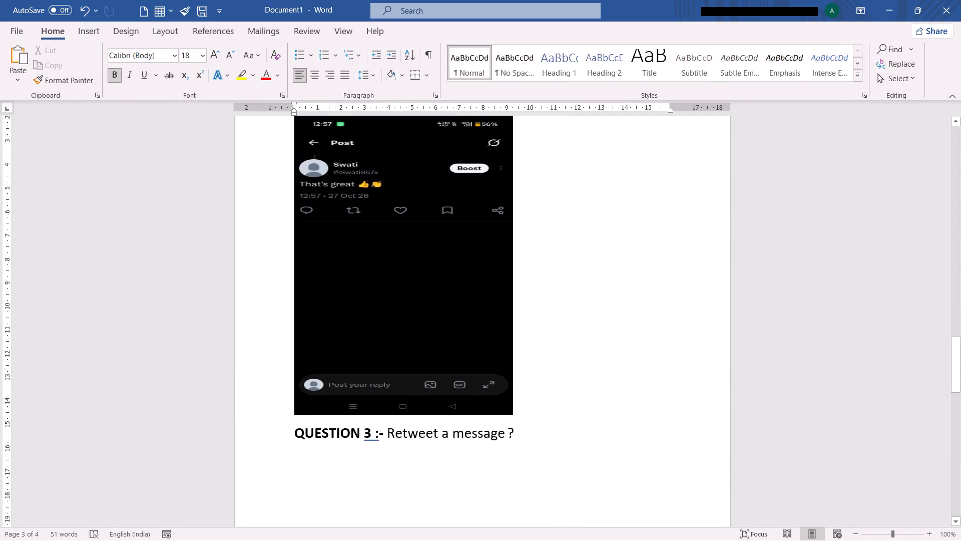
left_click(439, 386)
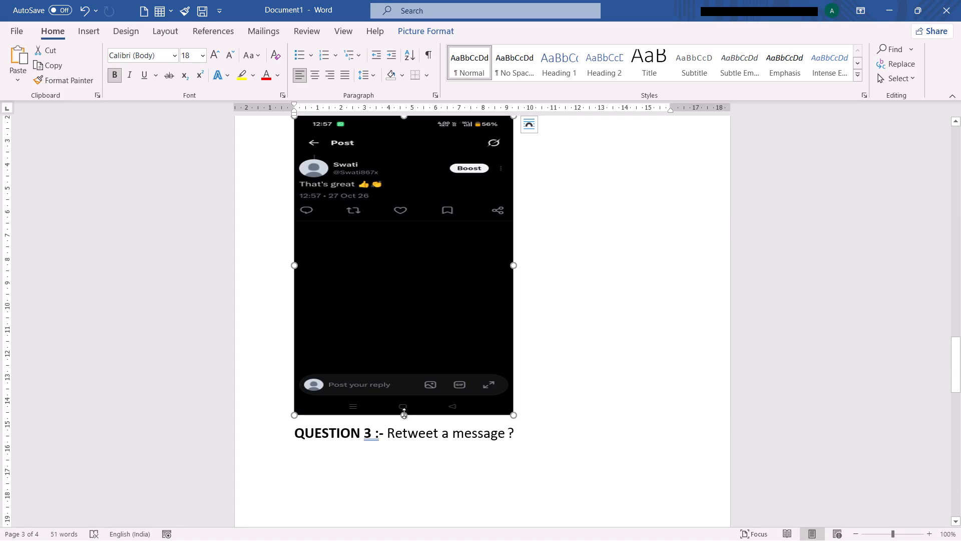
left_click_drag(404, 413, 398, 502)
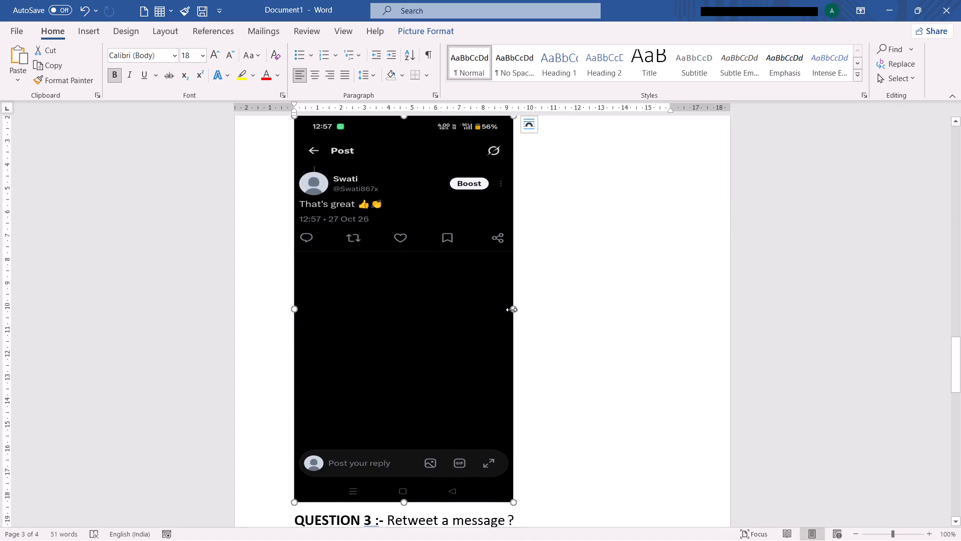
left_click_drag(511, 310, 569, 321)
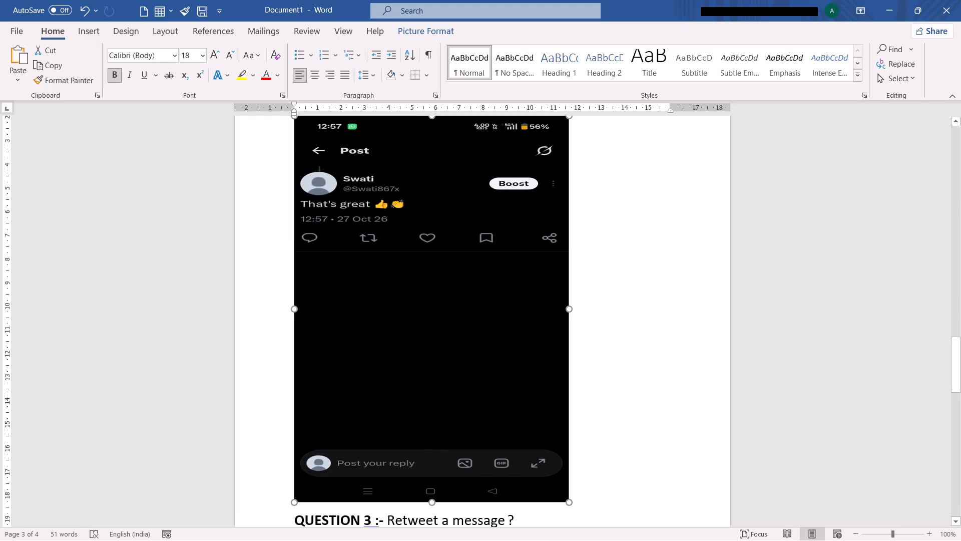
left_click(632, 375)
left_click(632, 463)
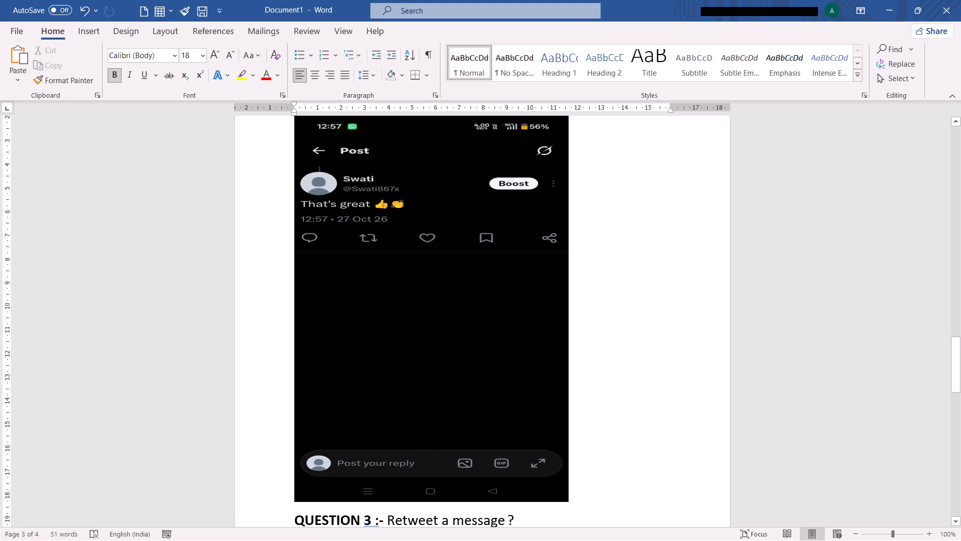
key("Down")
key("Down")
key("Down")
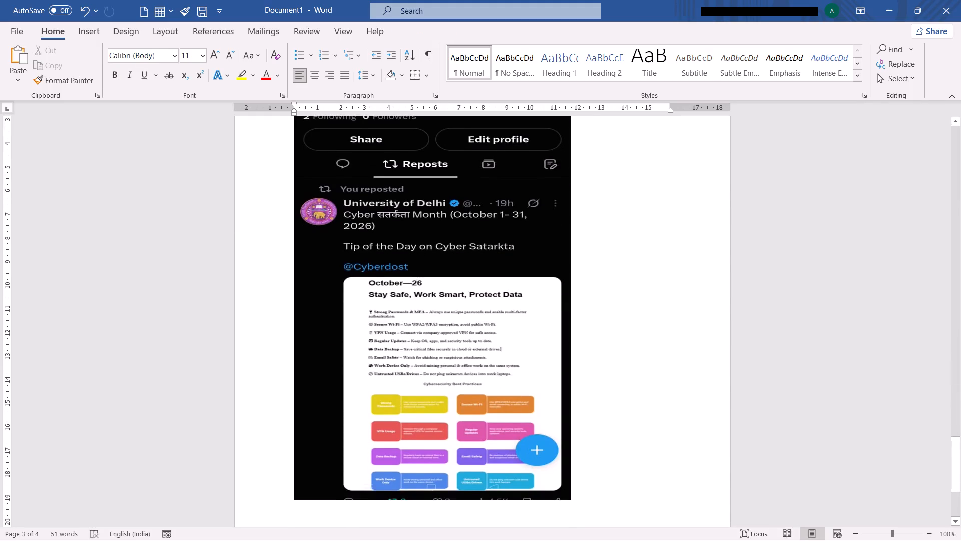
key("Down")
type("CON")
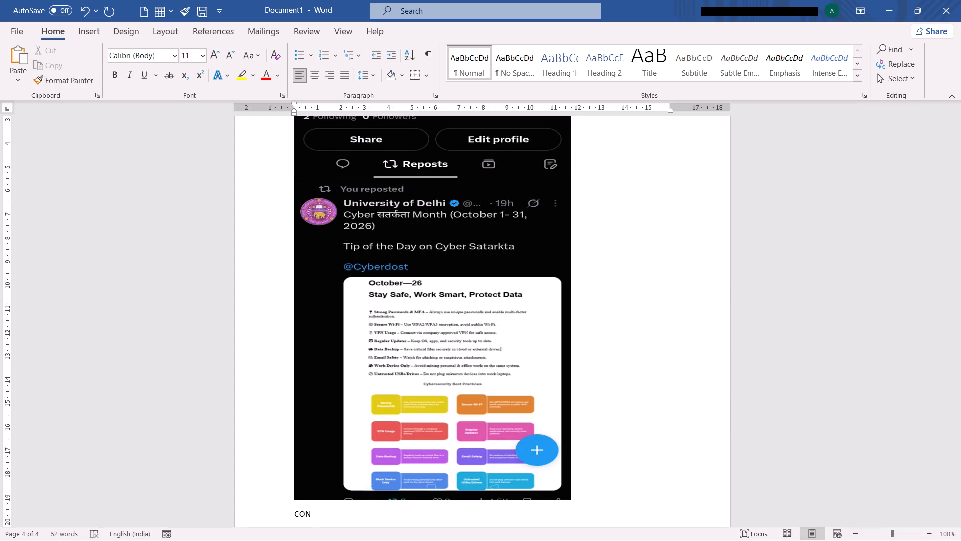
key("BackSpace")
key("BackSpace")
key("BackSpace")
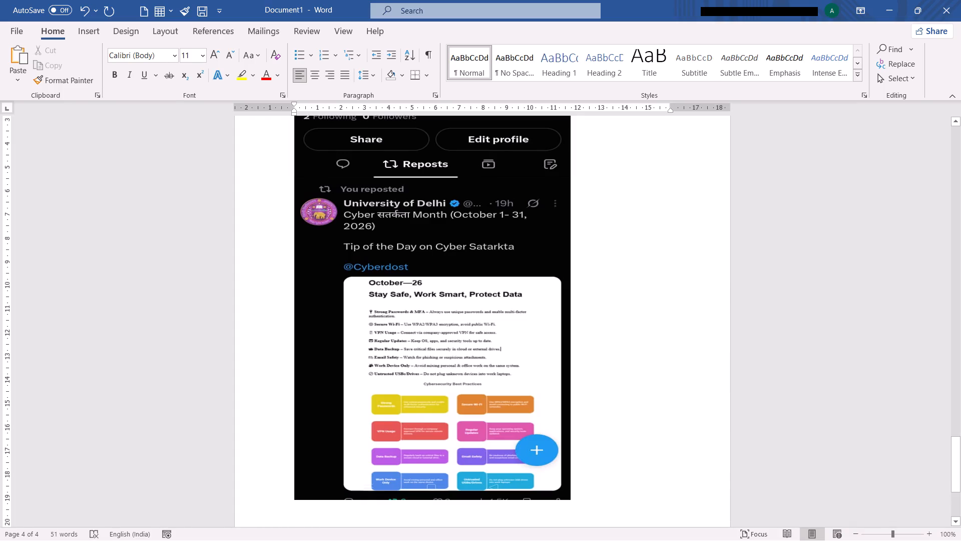
Shrink the Reposts screenshot on page 4 to about 9.3 cm wide and 12.5 cm high.
left_click(536, 378)
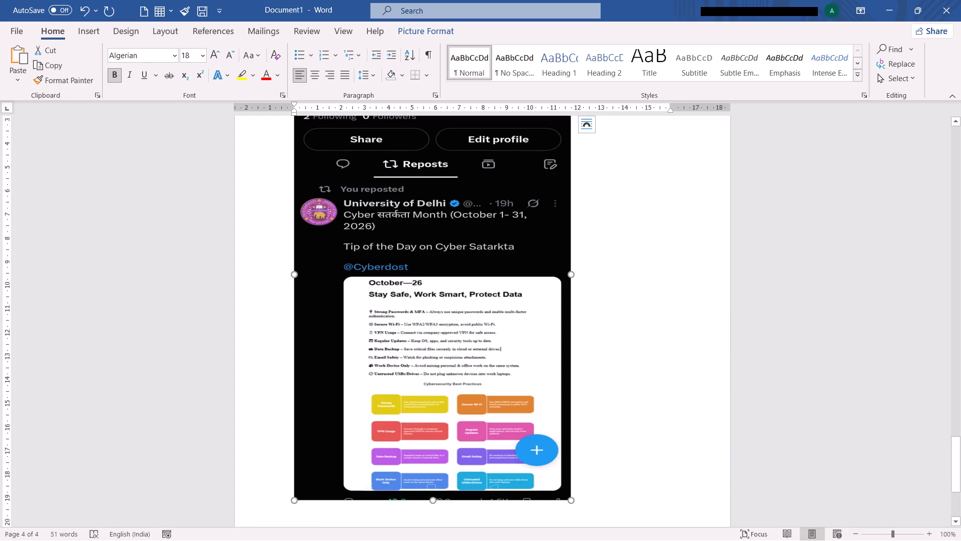
left_click_drag(434, 501, 440, 346)
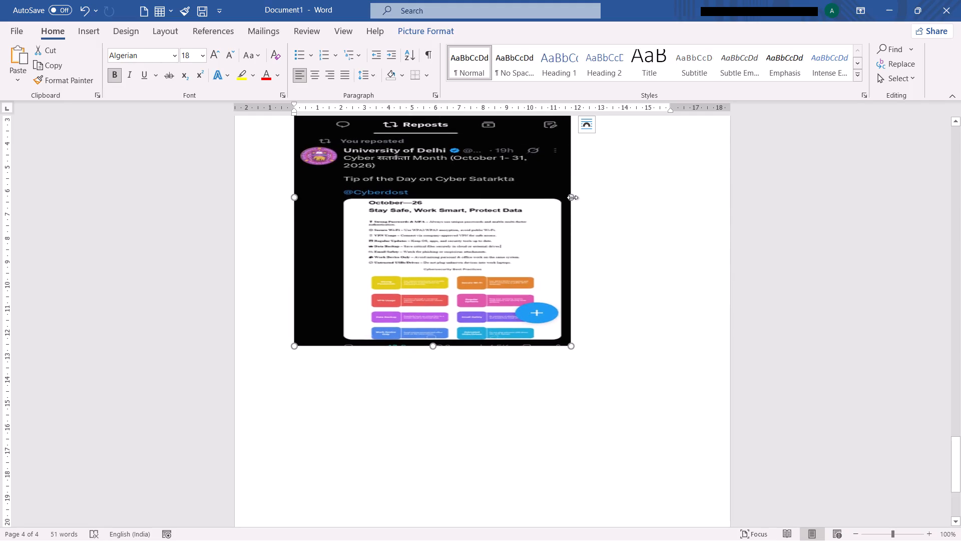
left_click_drag(572, 197, 515, 212)
left_click(549, 265)
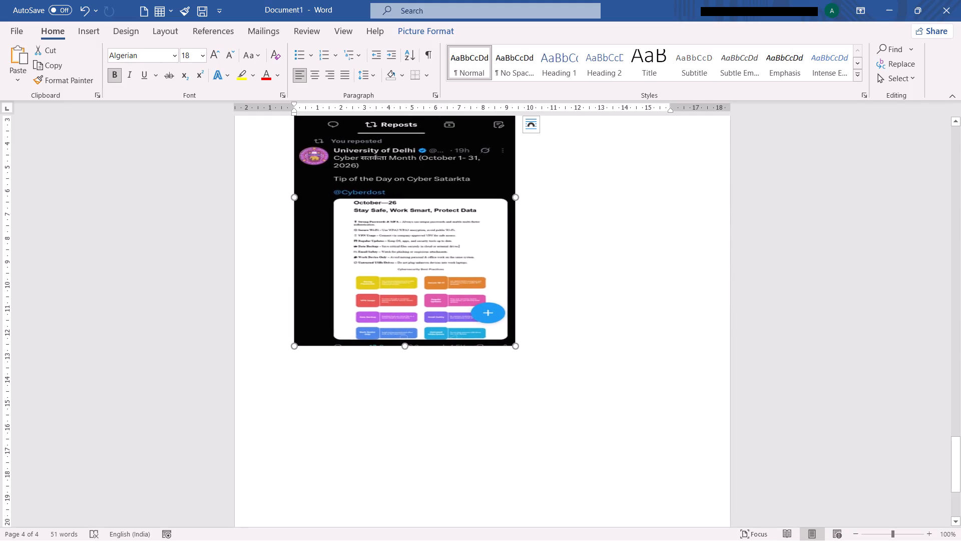
left_click(744, 268)
Shrink the "That's great" post screenshot above question 3 in height and to about 9.9 cm wide.
key("Up")
key("Down")
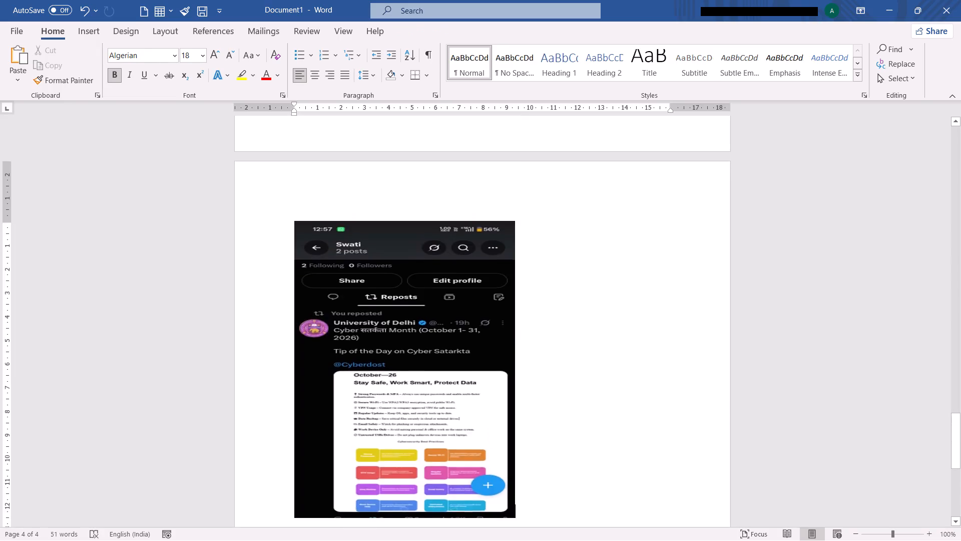
key("Up")
key("Up")
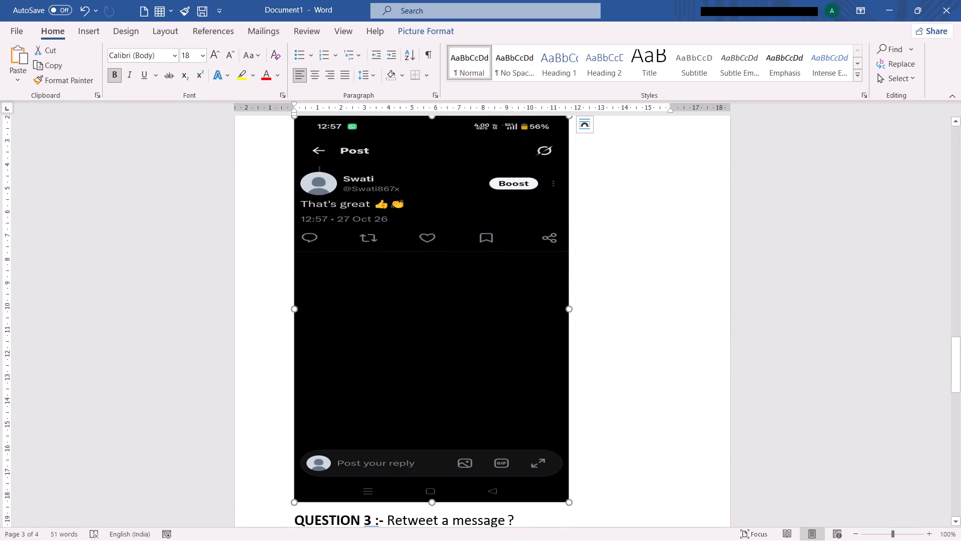
left_click(494, 308)
left_click_drag(429, 506, 439, 321)
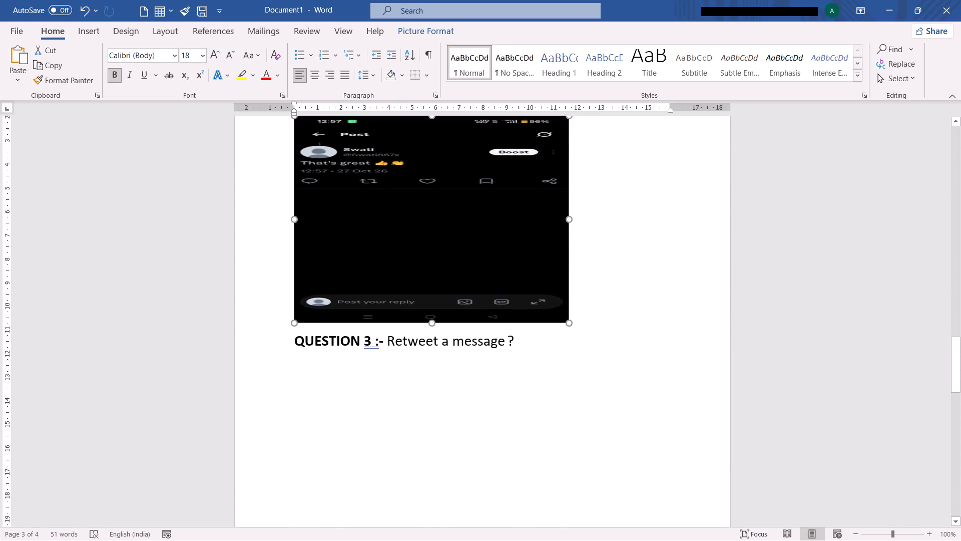
left_click_drag(439, 321, 439, 344)
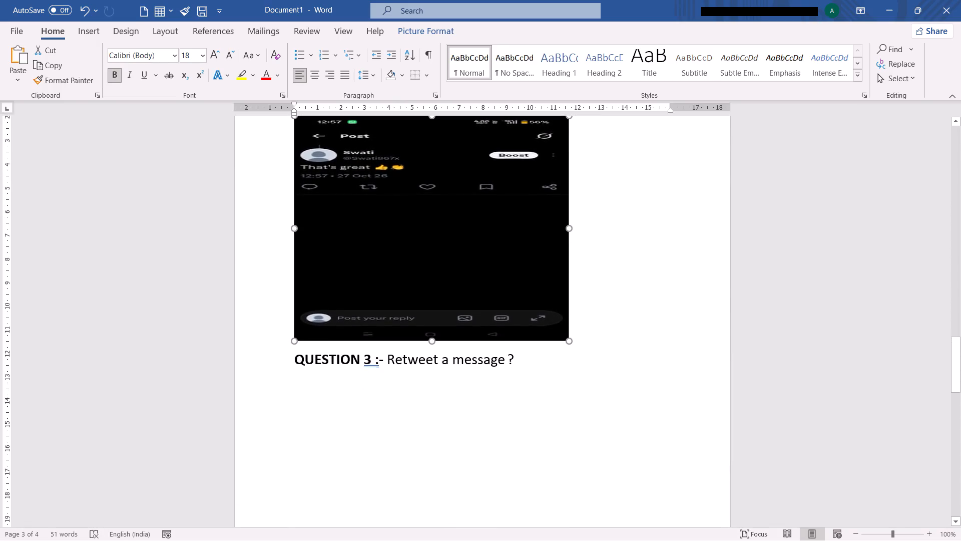
left_click_drag(439, 344, 439, 383)
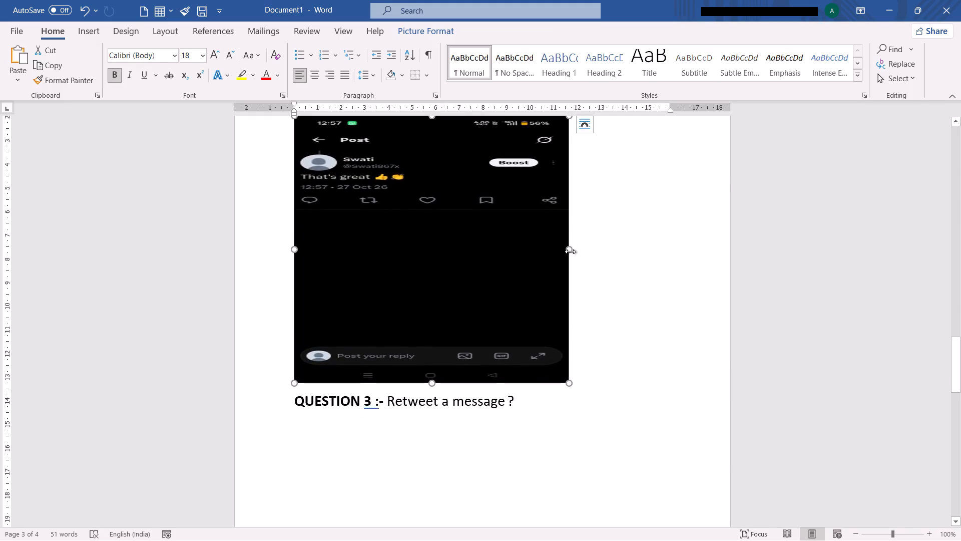
left_click_drag(570, 251, 543, 263)
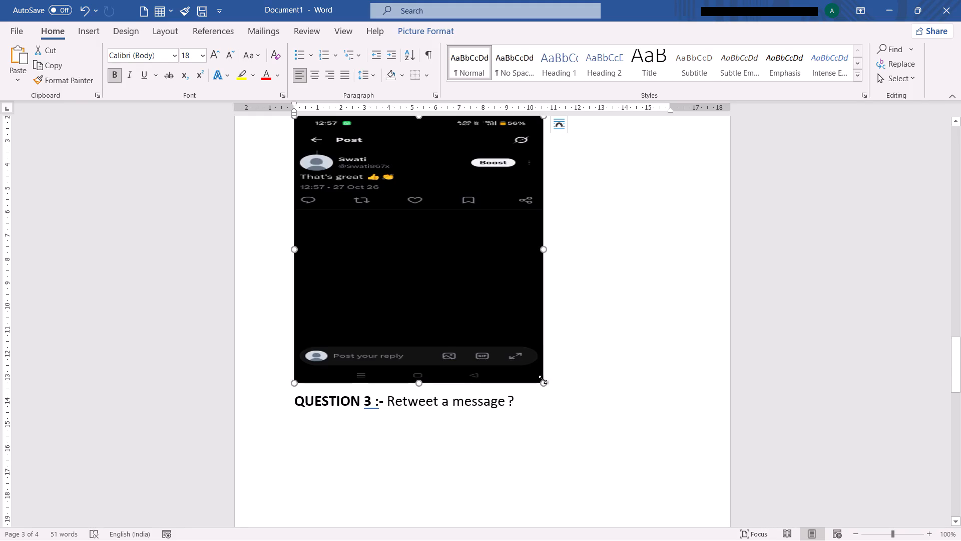
left_click_drag(543, 379, 529, 347)
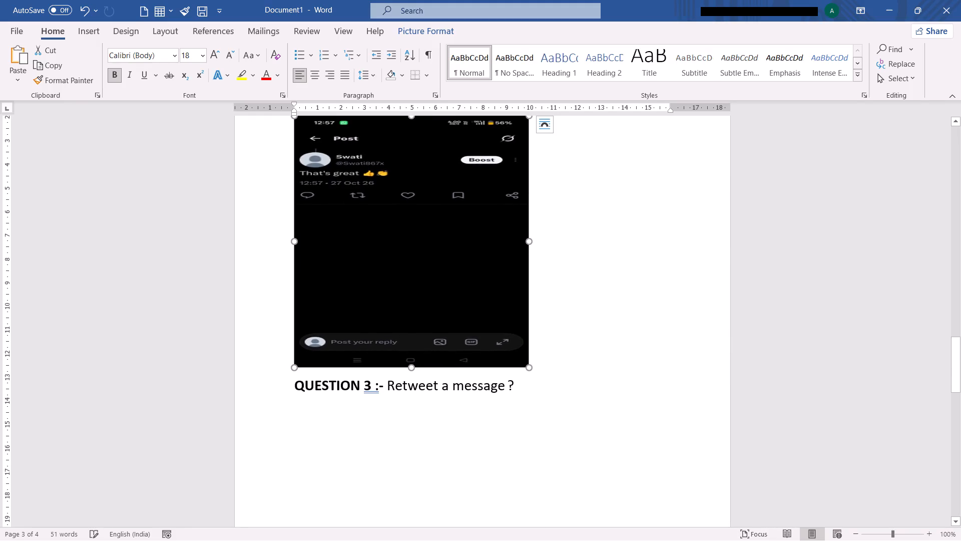
left_click(546, 454)
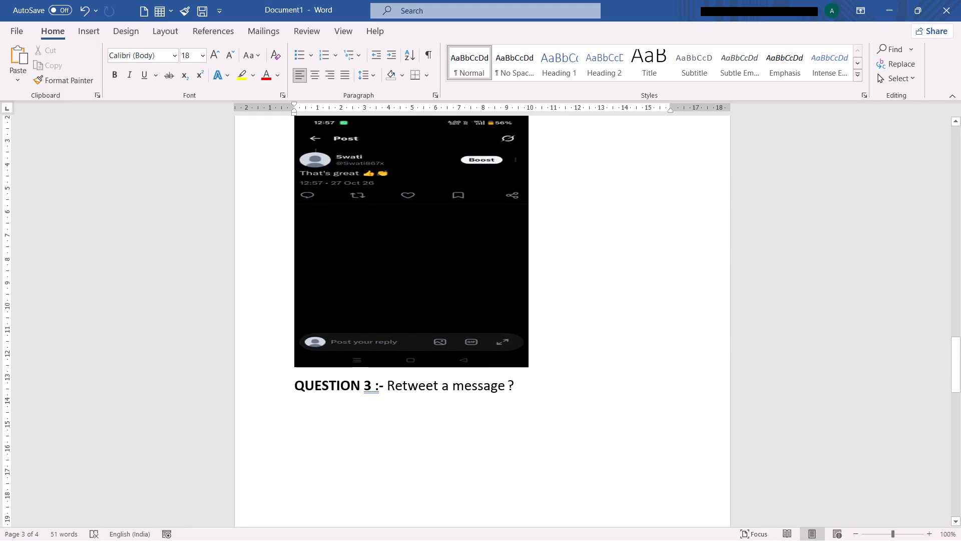
Scale the Reposts screenshot on page 4 down proportionally to about 8 cm wide and 10.7 cm high.
left_click(777, 411)
key("Down")
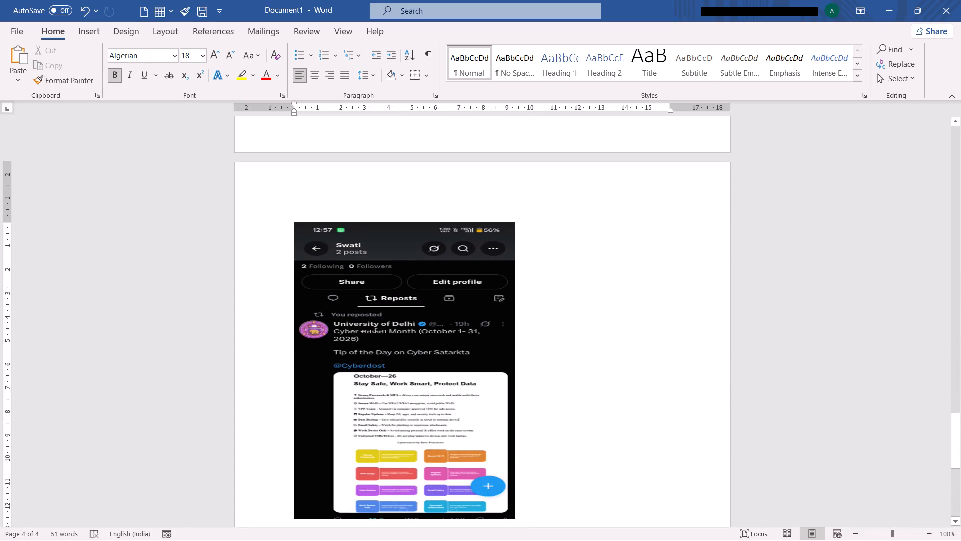
left_click_drag(515, 517, 507, 473)
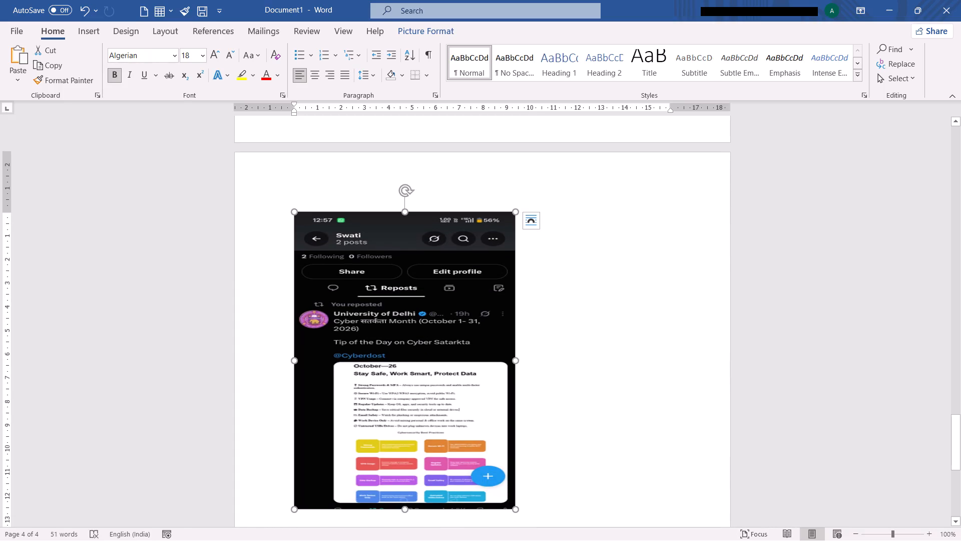
left_click_drag(517, 507, 511, 445)
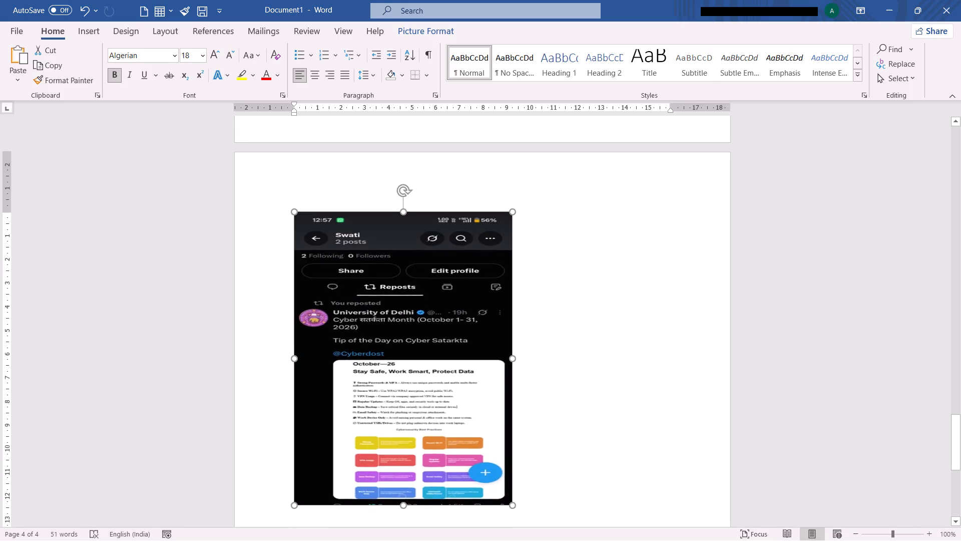
left_click_drag(511, 445, 483, 423)
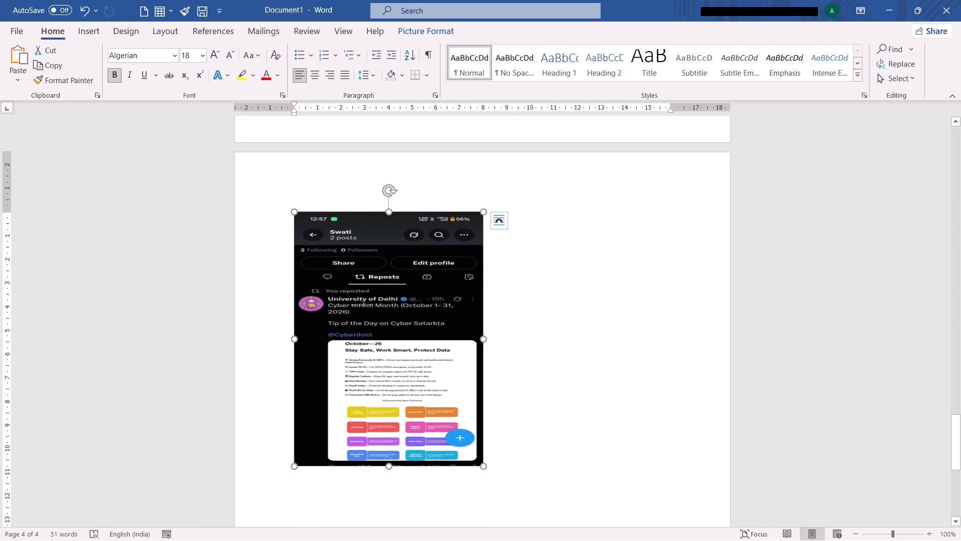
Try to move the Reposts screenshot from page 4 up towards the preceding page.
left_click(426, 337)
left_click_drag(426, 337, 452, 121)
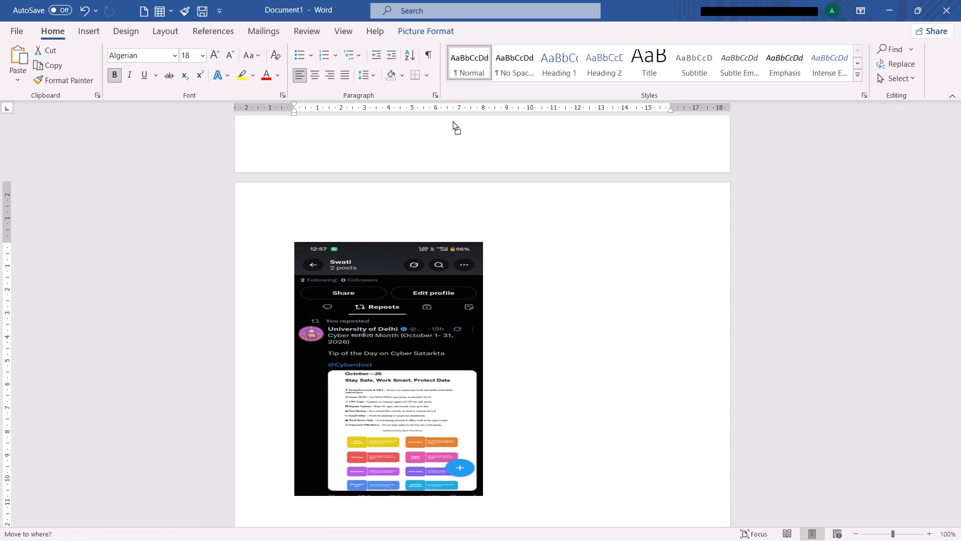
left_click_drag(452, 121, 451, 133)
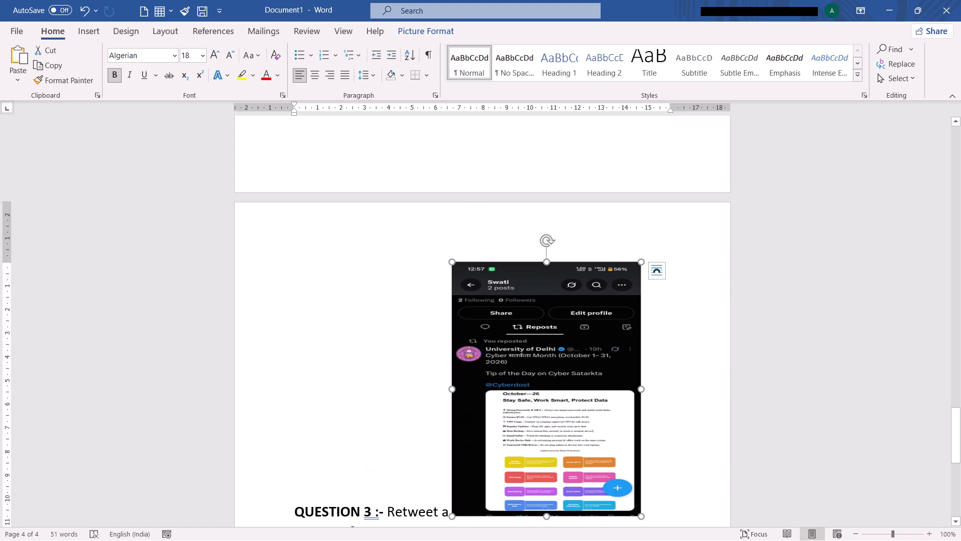
Try to reposition the Reposts screenshot overlapping question 3 on page 4, and delete it from the document.
left_click(502, 290)
left_click_drag(502, 290, 490, 497)
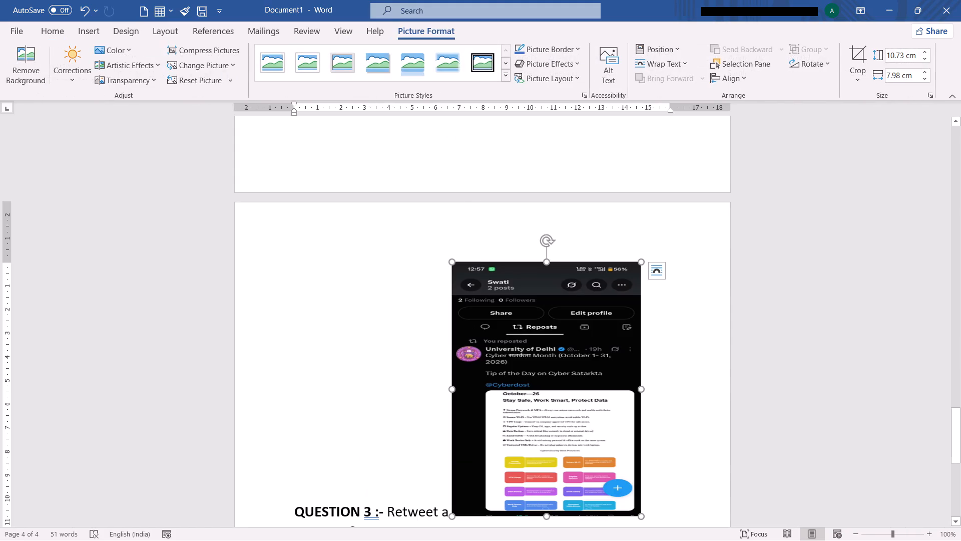
left_click(538, 454)
left_click_drag(538, 454, 558, 478)
left_click_drag(558, 478, 642, 387)
key("BackSpace")
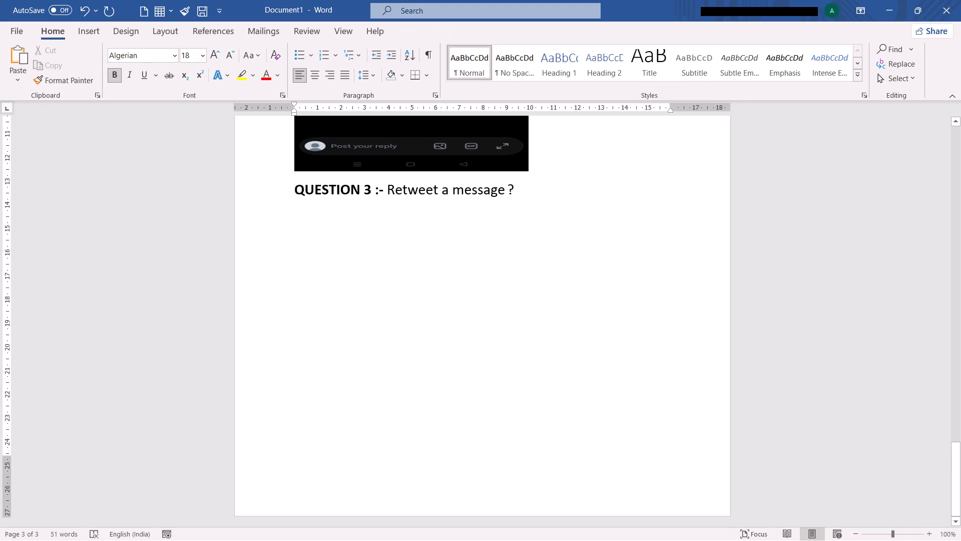
Insert the picture "WhatsApp Image 2026-10-27 at 21.01.12" from Downloads on a new line below question 3.
left_click(526, 193)
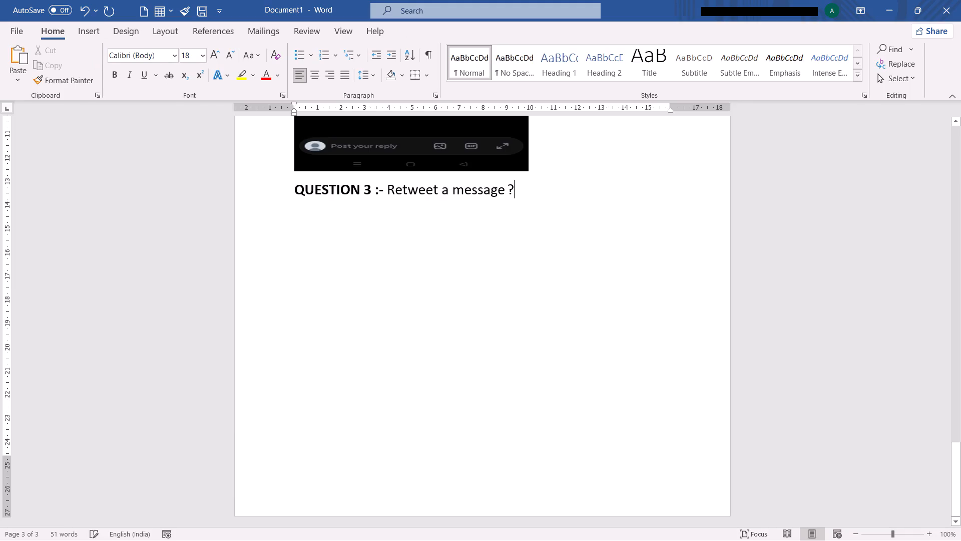
key("Return")
left_click(91, 31)
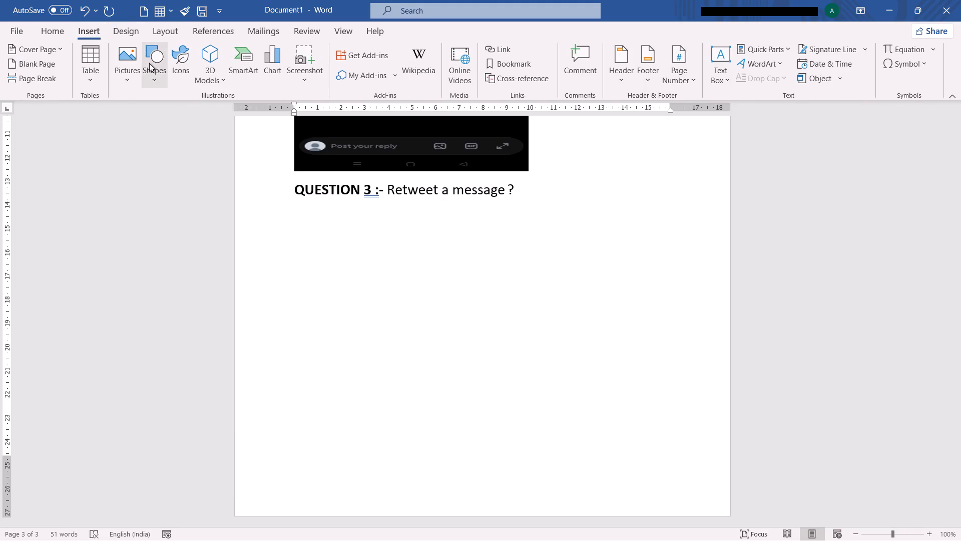
left_click(126, 58)
left_click(147, 115)
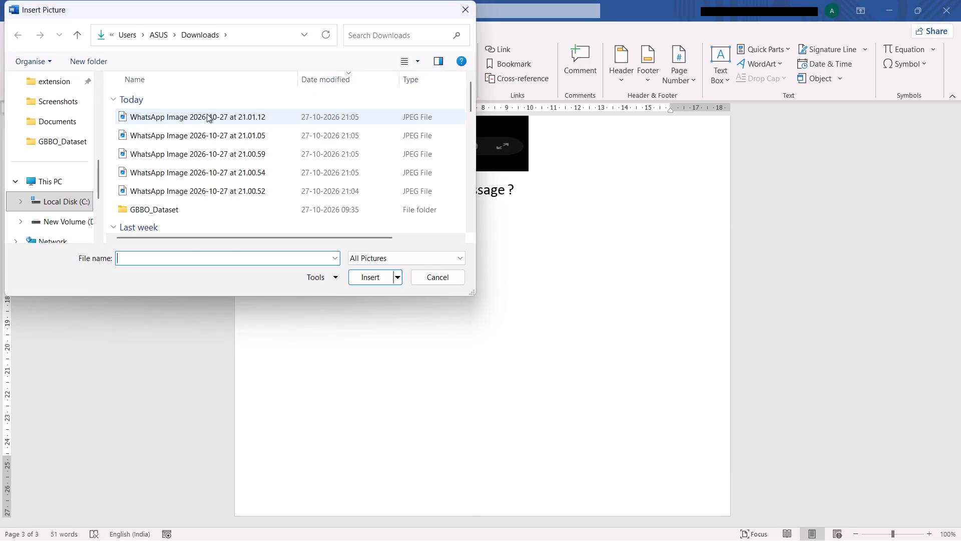
left_click(207, 114)
key("Return")
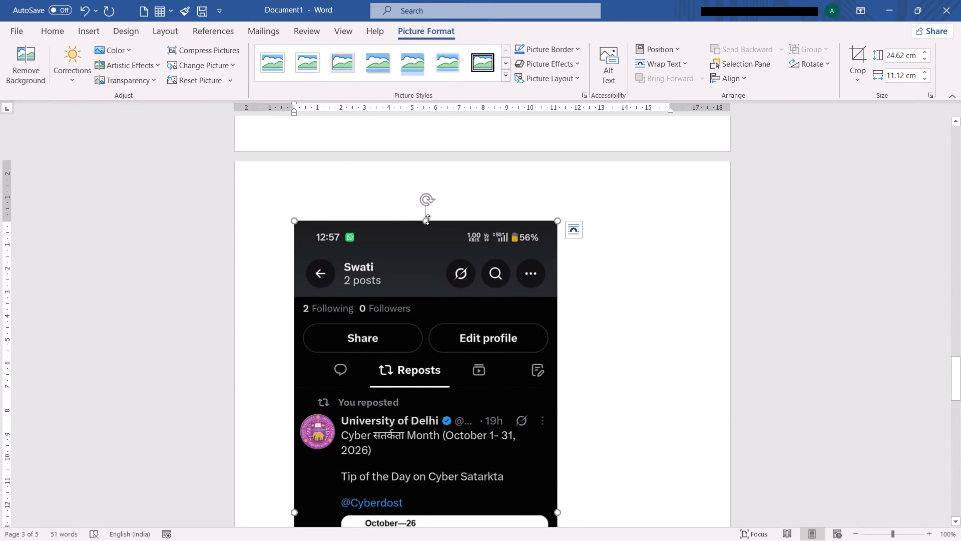
Reduce the newly inserted Reposts screenshot's height to about 10.8 cm, keeping its width.
left_click_drag(427, 219, 418, 418)
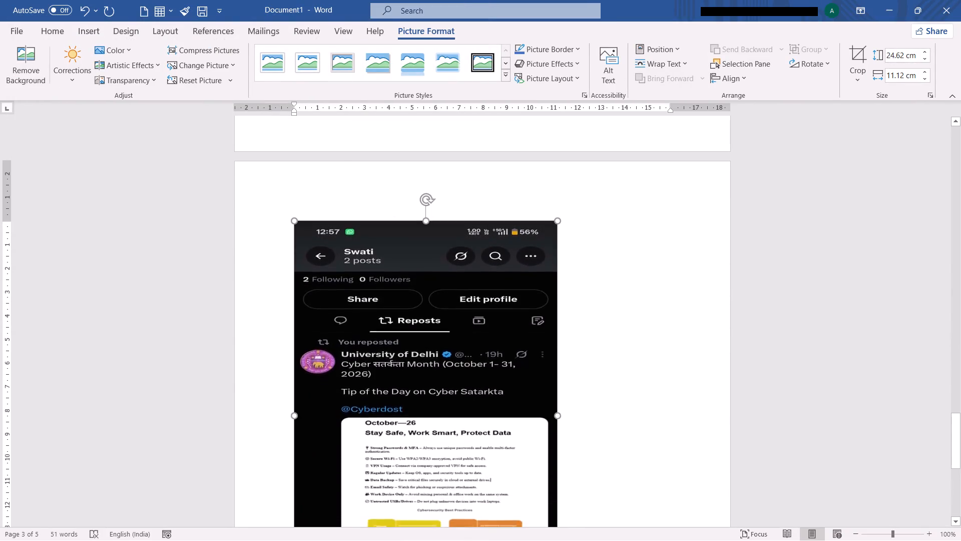
left_click_drag(418, 418, 416, 518)
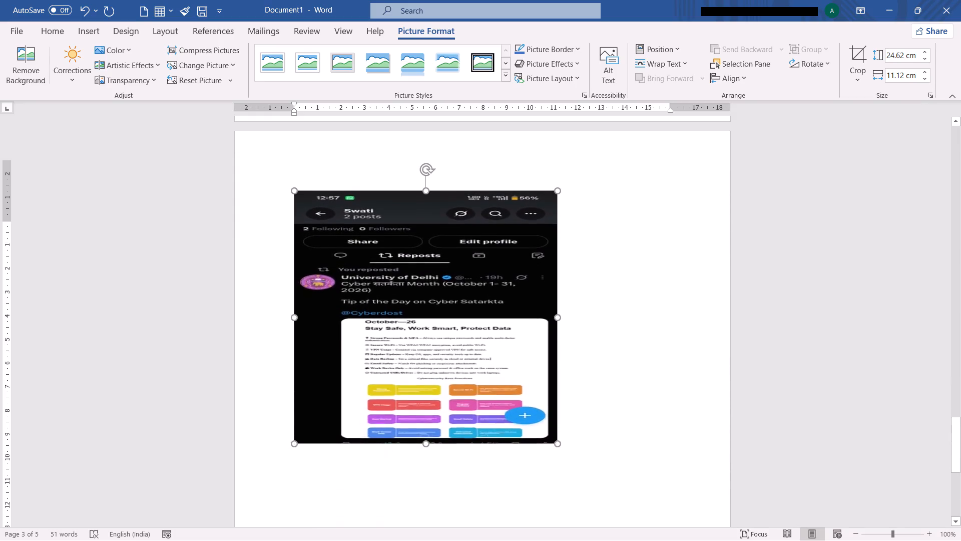
left_click_drag(416, 518, 416, 516)
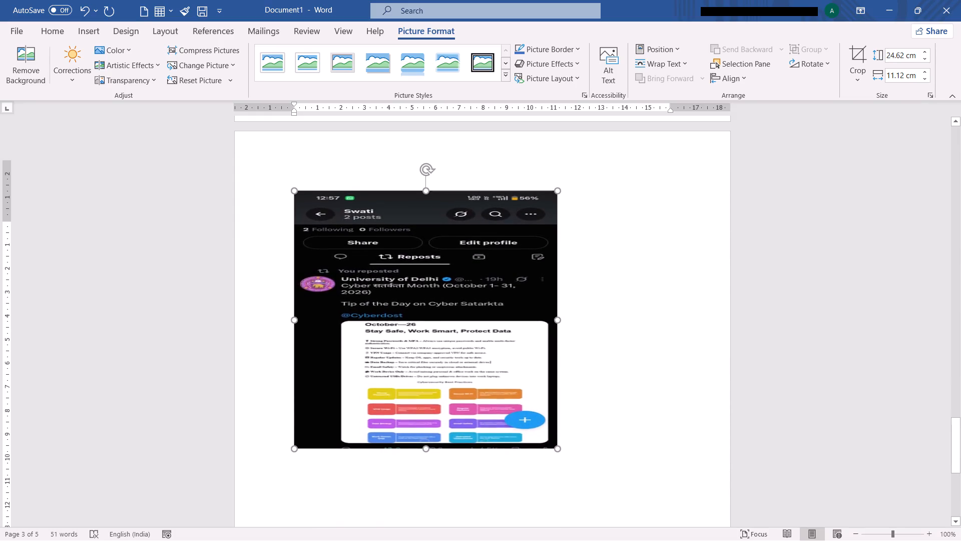
left_click_drag(416, 516, 416, 517)
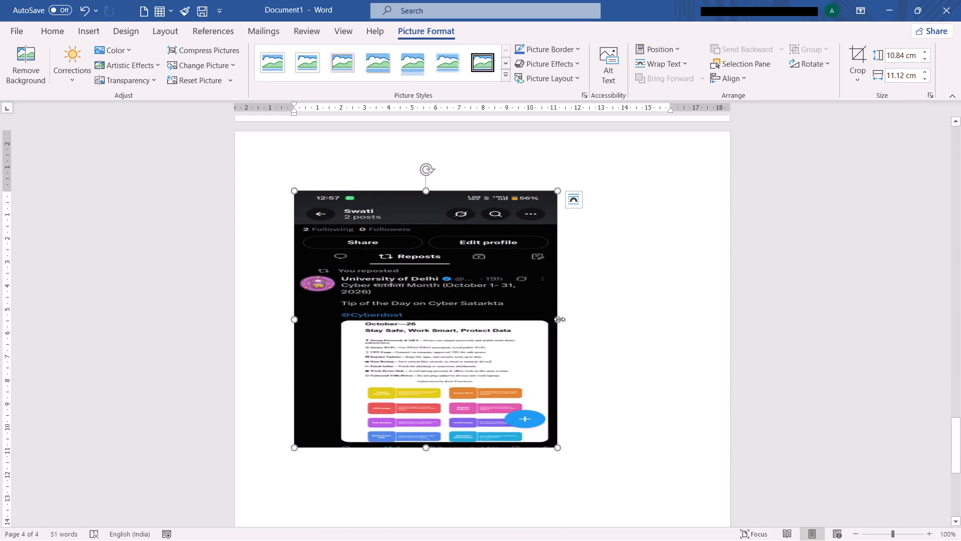
Resize the Reposts screenshot on page 4 to about 8.8 cm wide and 10 cm high.
left_click_drag(559, 319, 502, 324)
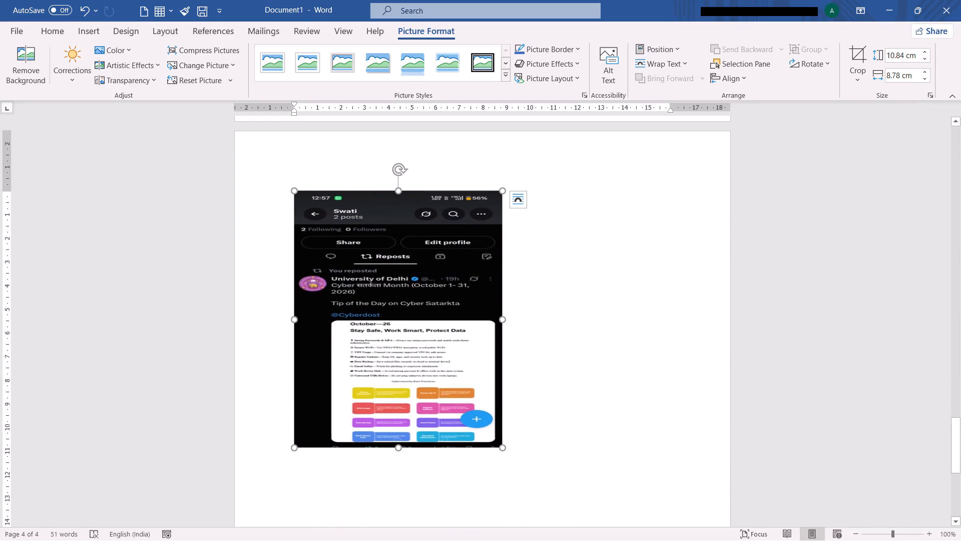
left_click_drag(397, 189, 401, 211)
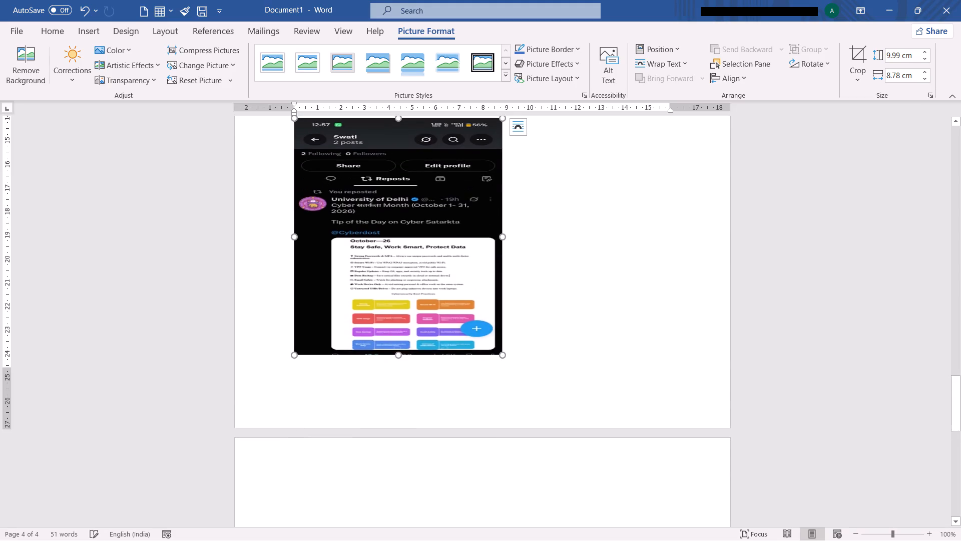
Add the heading CONCLUSION on the page after the Reposts screenshot.
left_click(296, 461)
type("CO")
type("NCLUSIO")
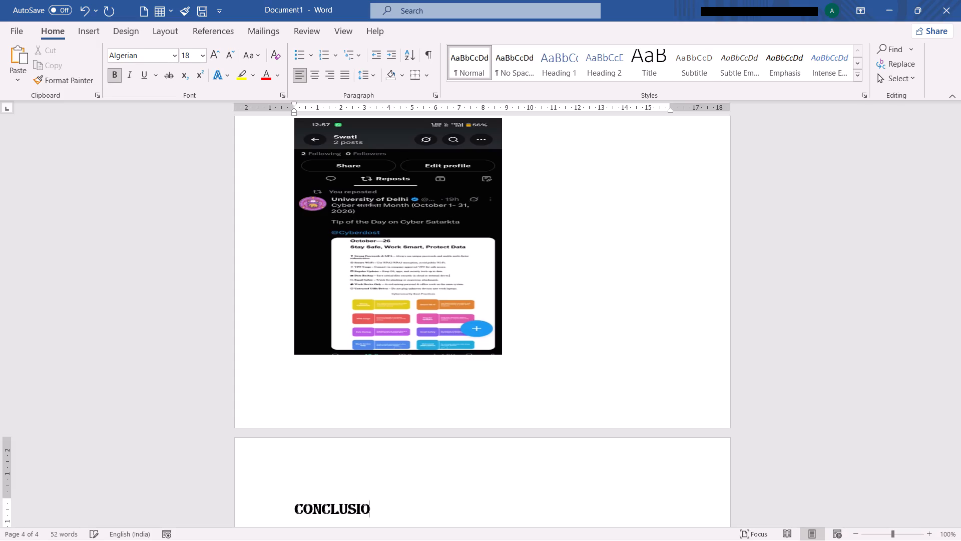
key("n")
key("space")
Format the CONCLUSION heading in Calibri (Body) at 20 pt.
left_click_drag(292, 507, 347, 516)
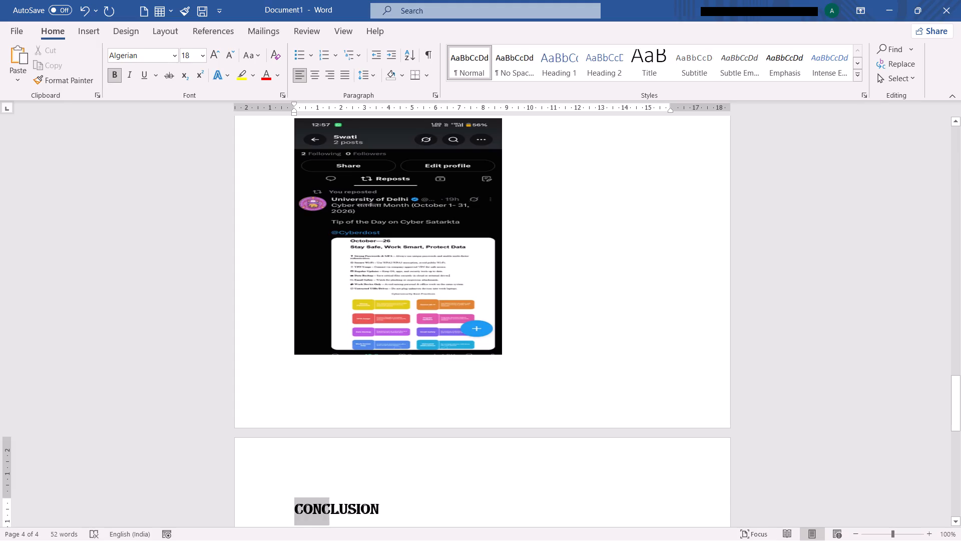
left_click_drag(347, 516, 384, 514)
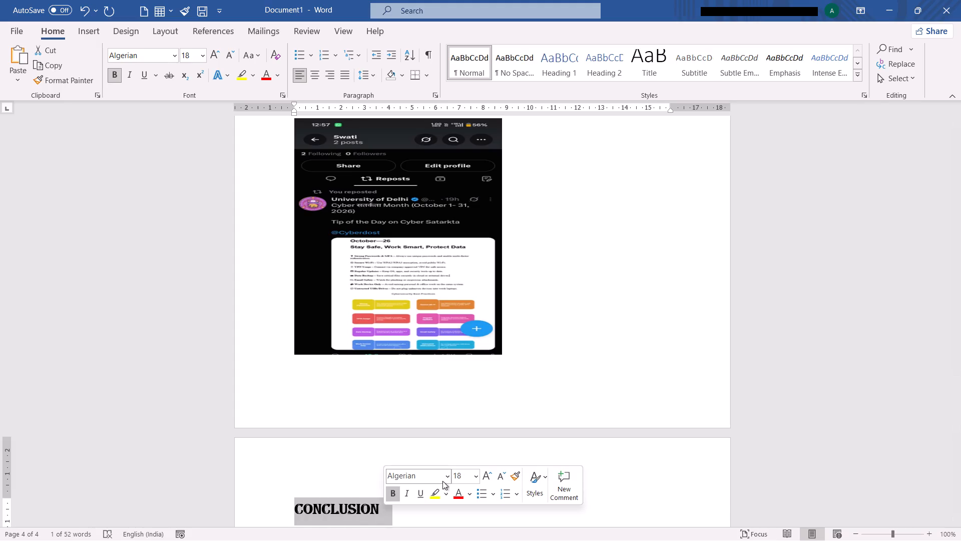
left_click(446, 476)
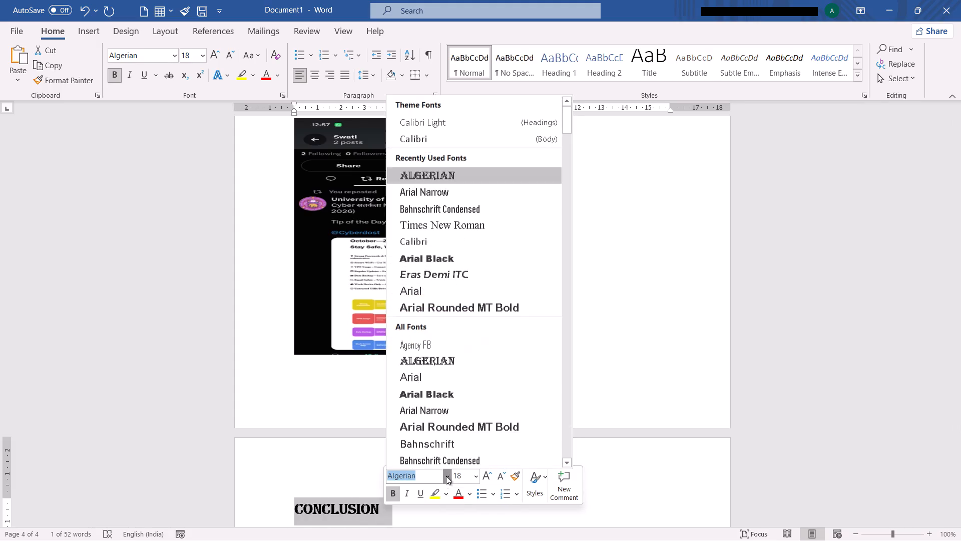
left_click(478, 144)
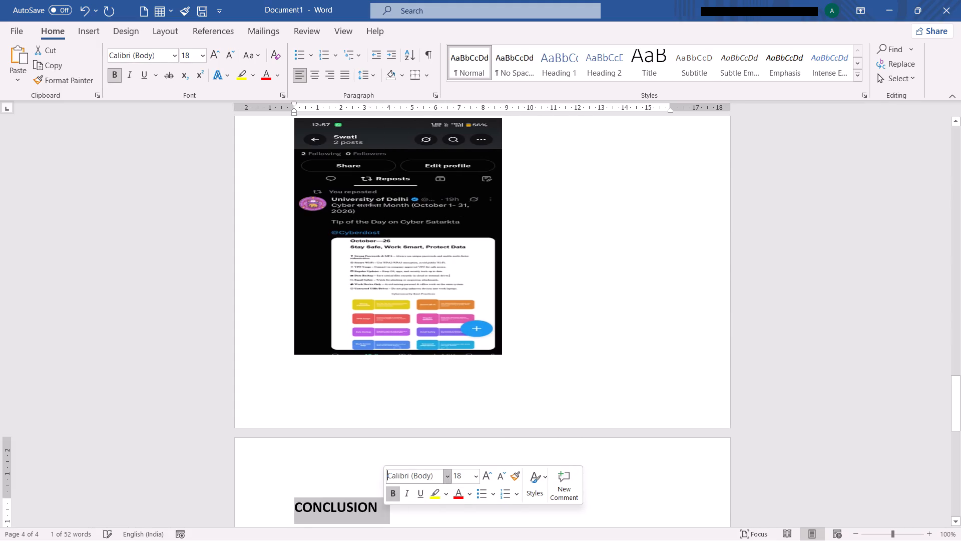
left_click(476, 482)
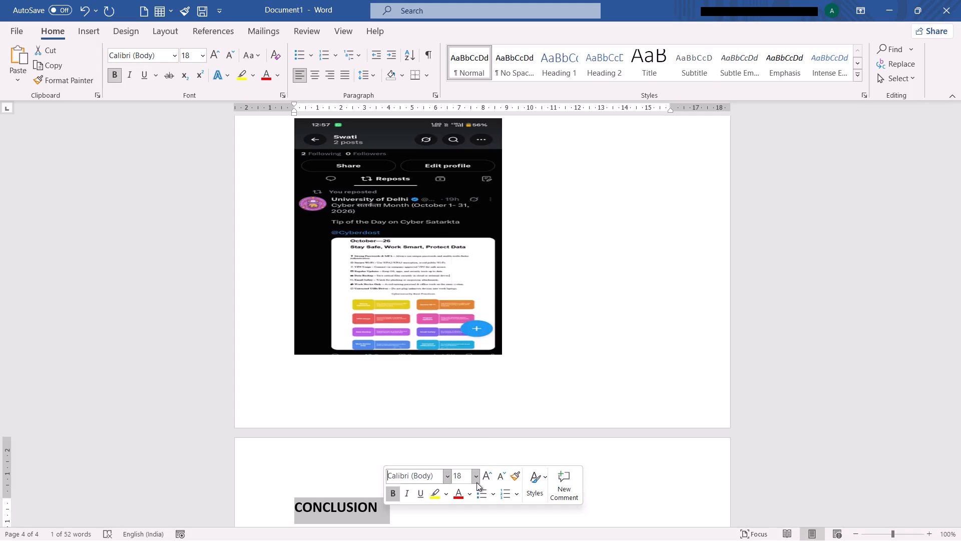
left_click(476, 354)
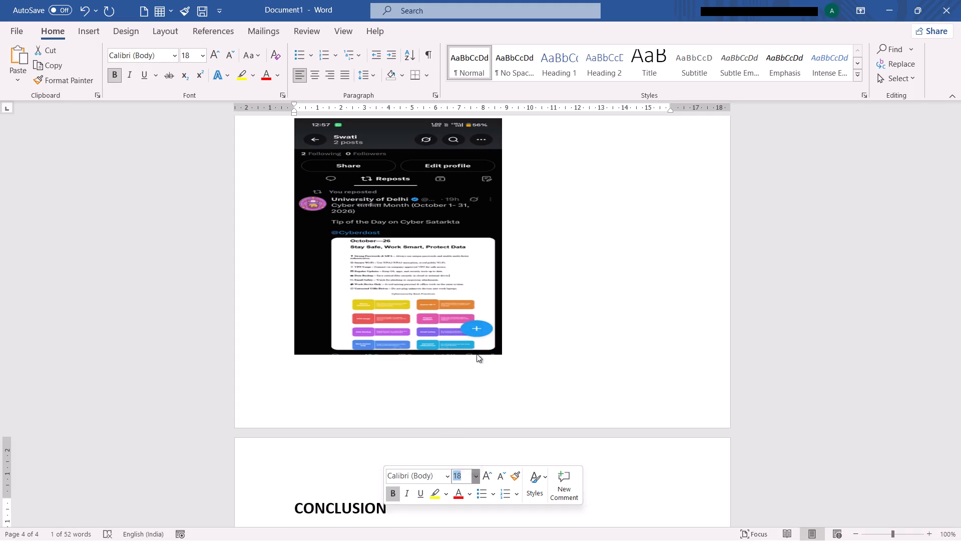
left_click_drag(450, 530, 446, 514)
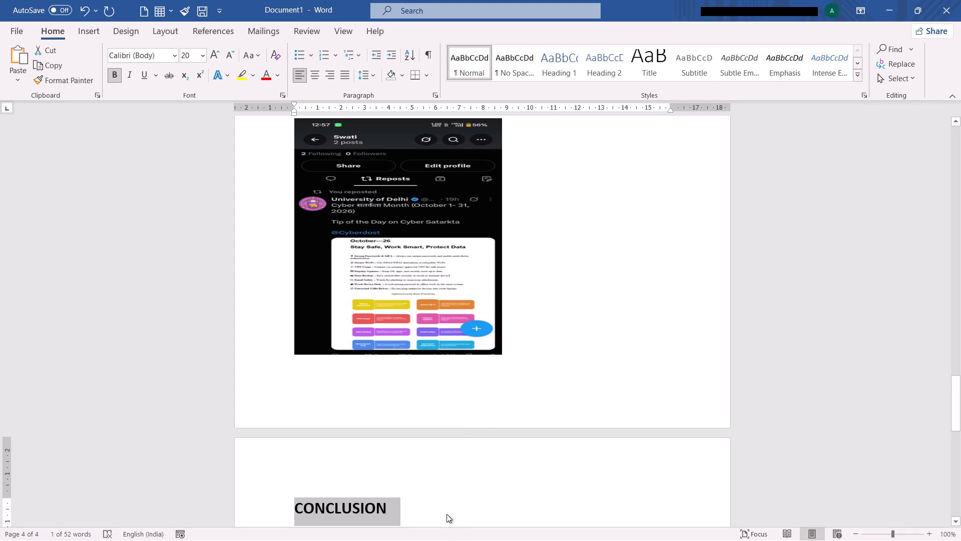
left_click_drag(446, 514, 445, 510)
left_click(445, 510)
key("Return")
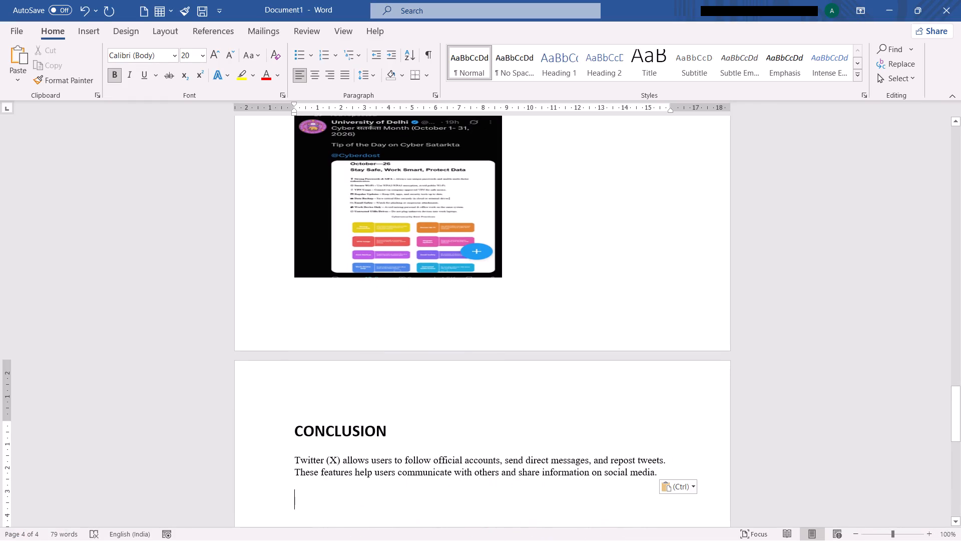
Set the pasted conclusion paragraph's font size to 18 pt.
left_click_drag(295, 458, 425, 466)
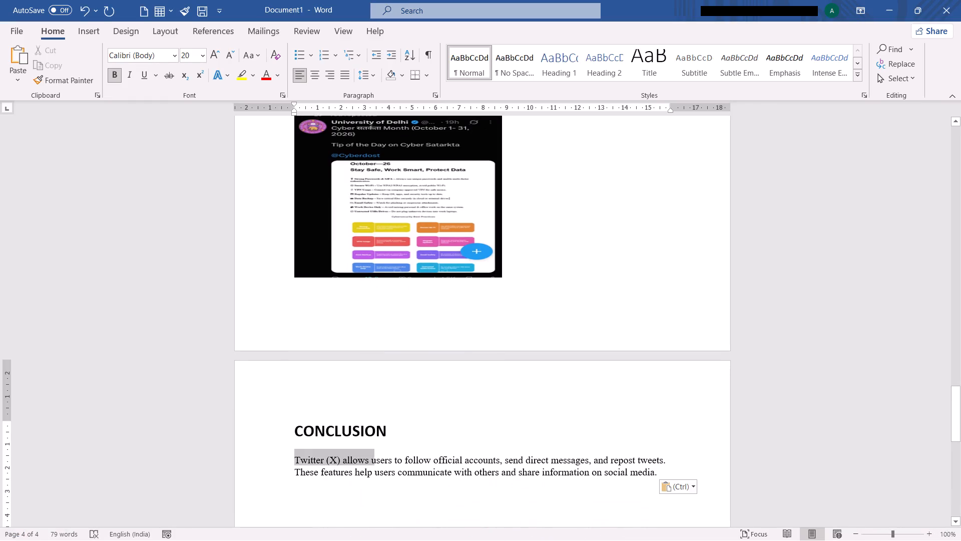
left_click_drag(425, 466, 653, 474)
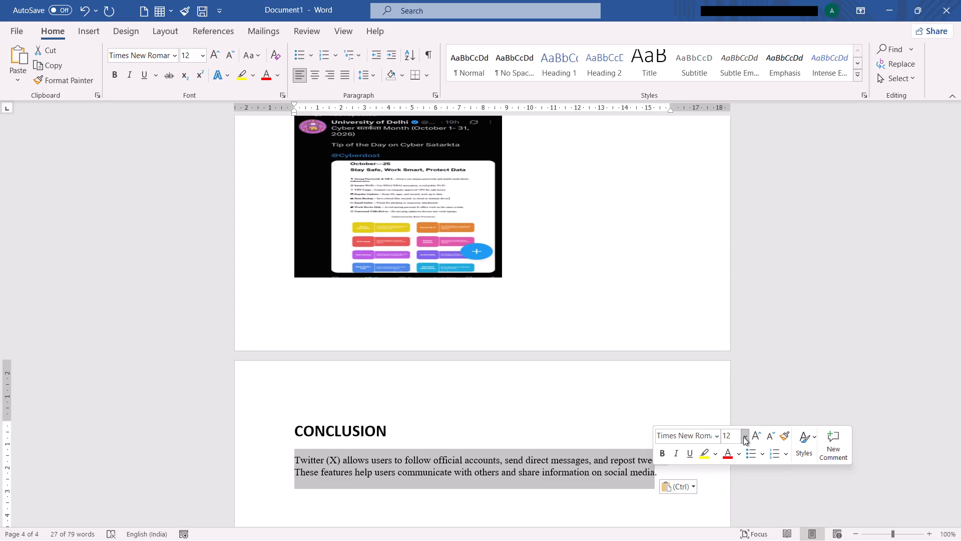
left_click(743, 437)
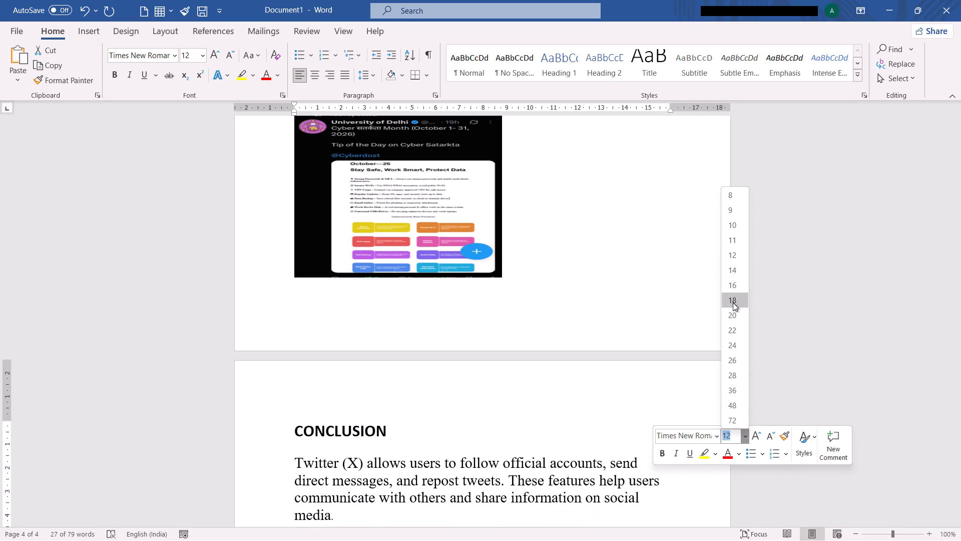
left_click(733, 303)
left_click(742, 312)
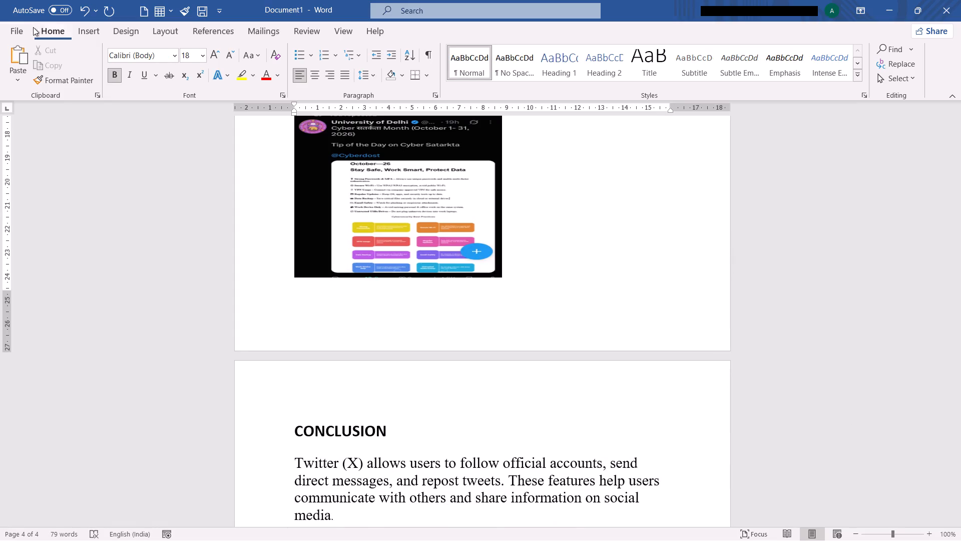
left_click(19, 27)
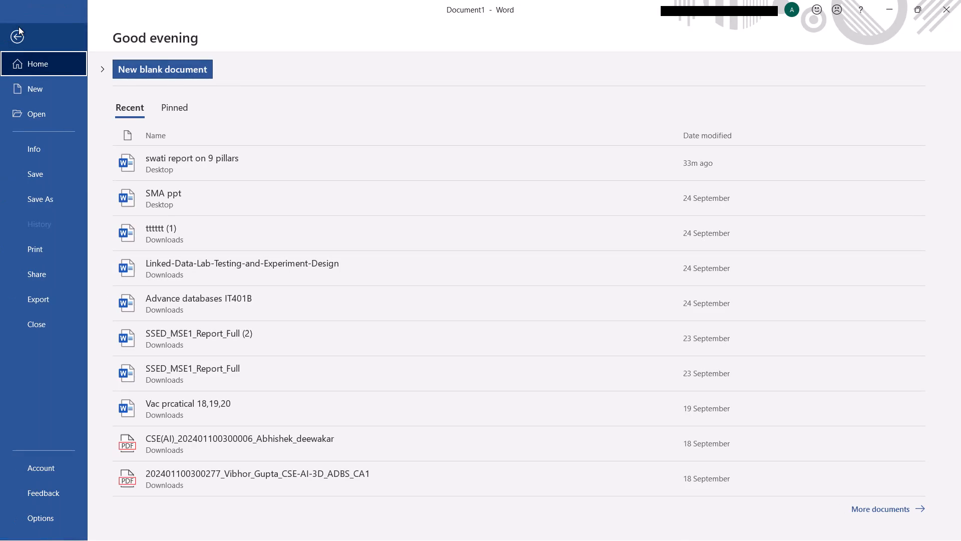
left_click(49, 200)
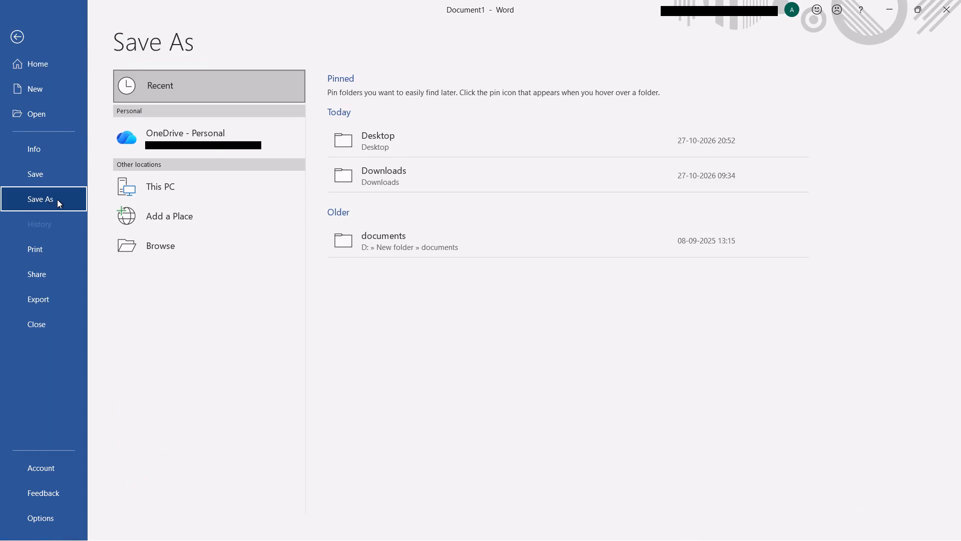
left_click(366, 173)
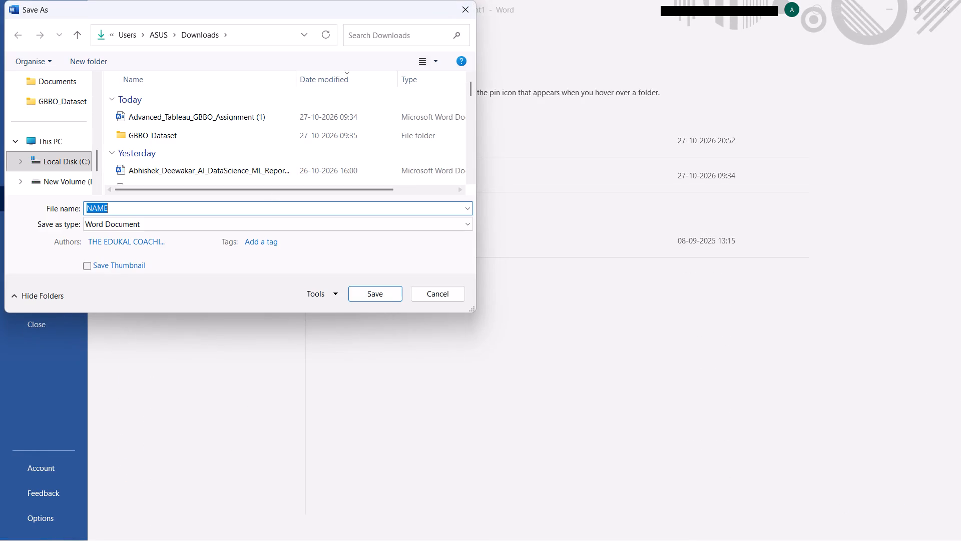
left_click(271, 206)
key("BackSpace")
key("BackSpace")
key("BackSpace")
key("BackSpace")
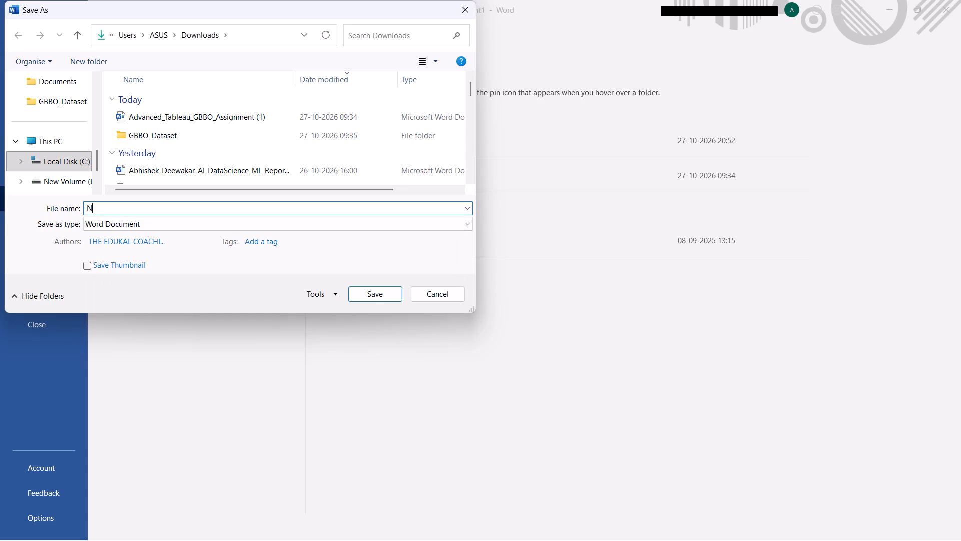
key("s")
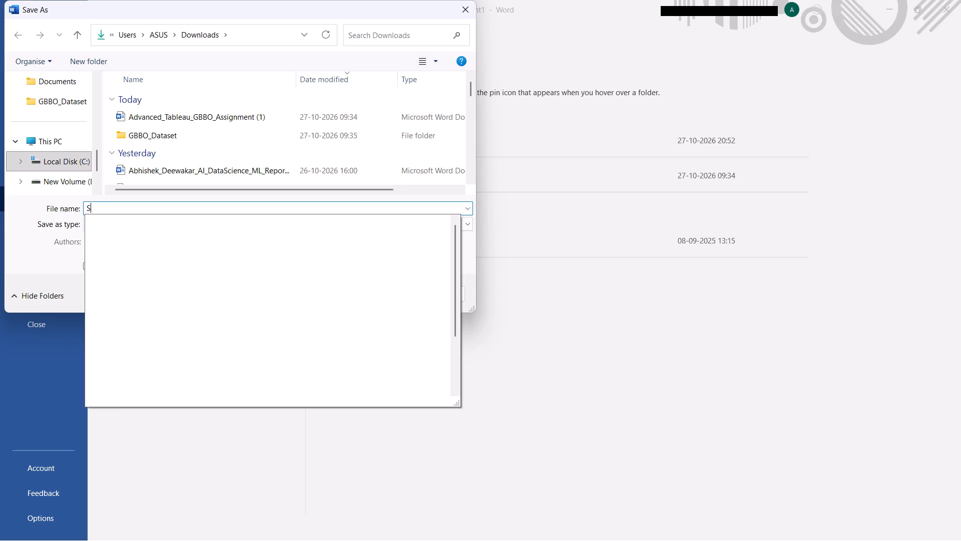
key("w")
key("BackSpace")
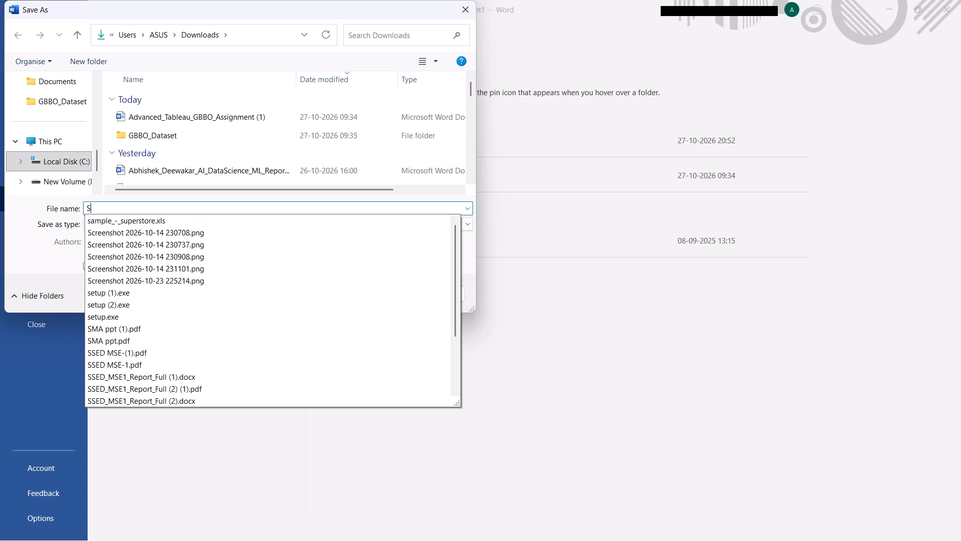
key("a")
key("BackSpace")
type("wati")
key("space")
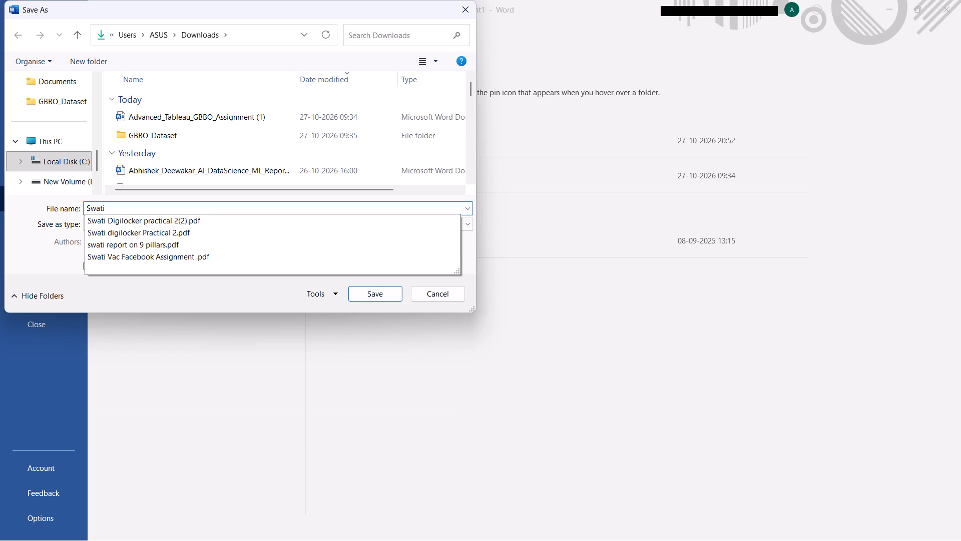
type("ac")
key("space")
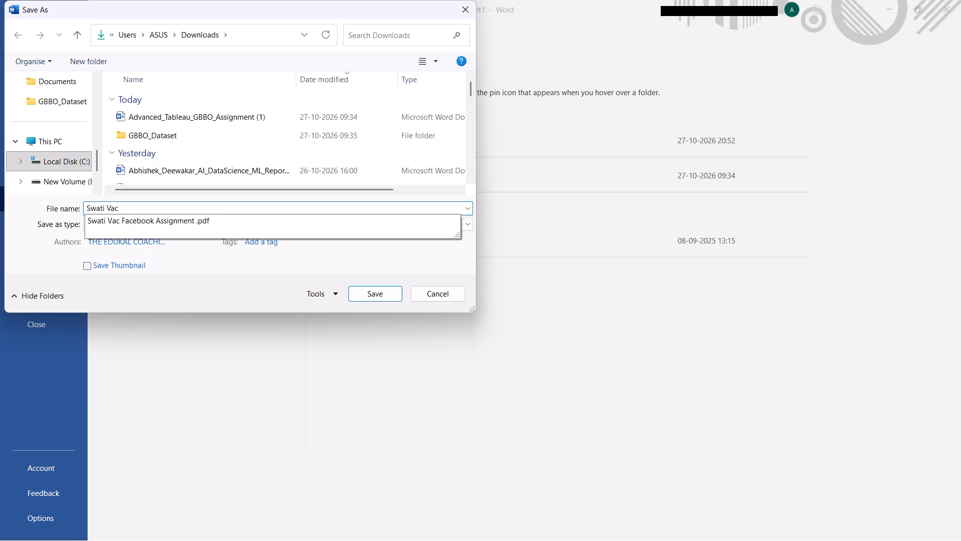
key("t")
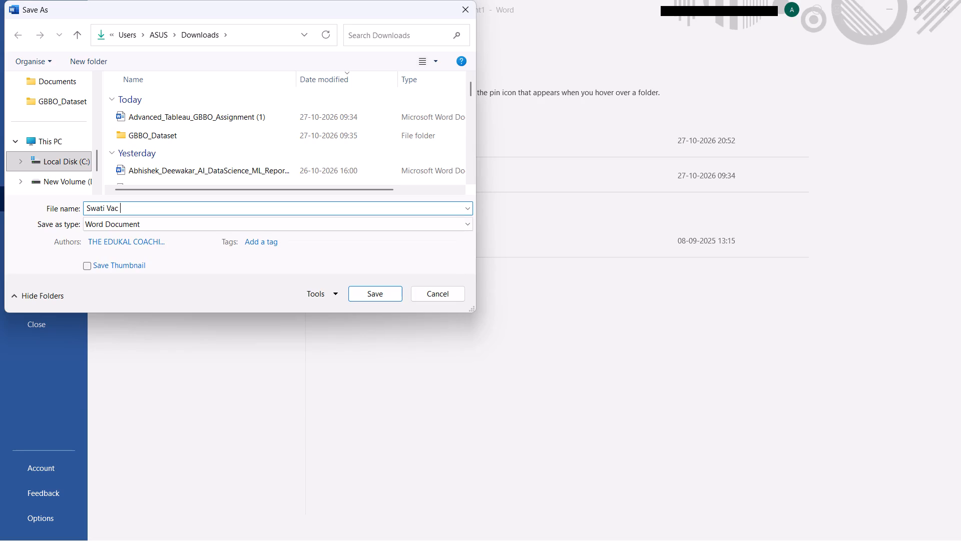
type("witt")
type("er")
key("space")
type("ssignment")
key("Down")
Choose PDF as the file type and save the assignment.
left_click(269, 225)
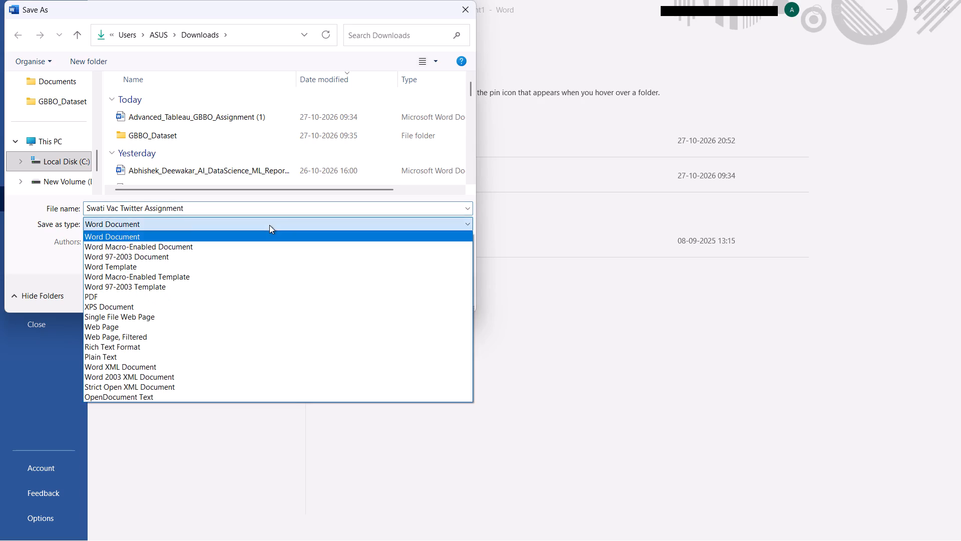
left_click(244, 292)
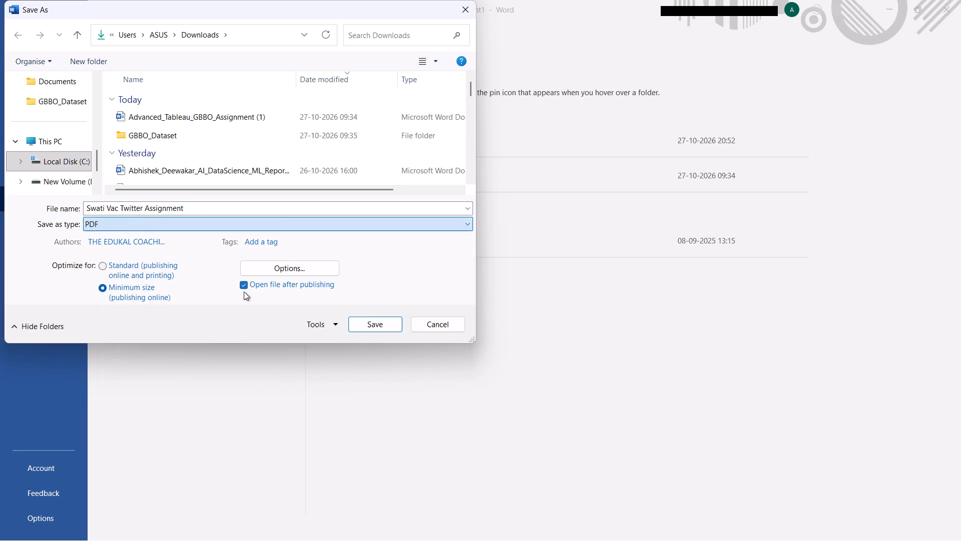
left_click(356, 325)
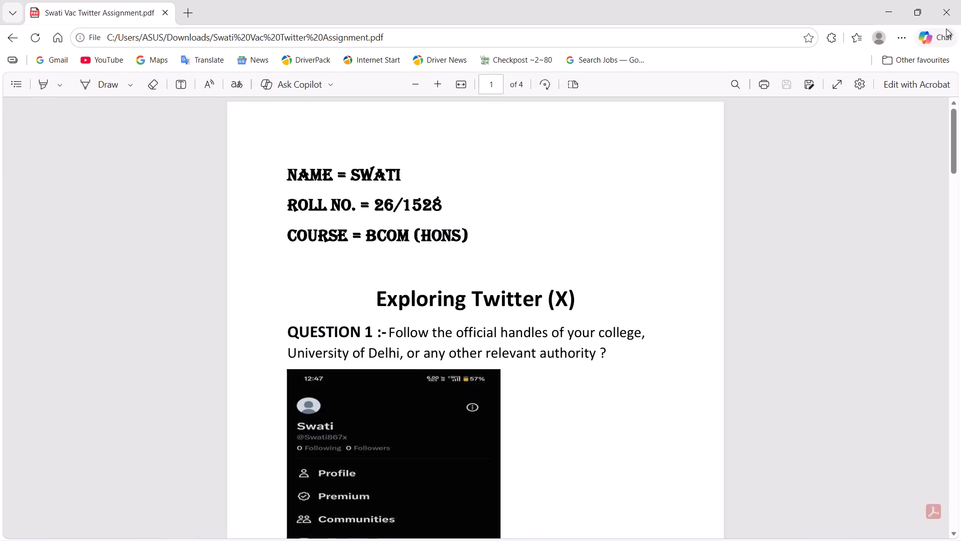
Switch to File Explorer and share the newly saved Vac Twitter Assignment PDF from the recent files to WhatsApp.
left_click(889, 8)
double_click(889, 8)
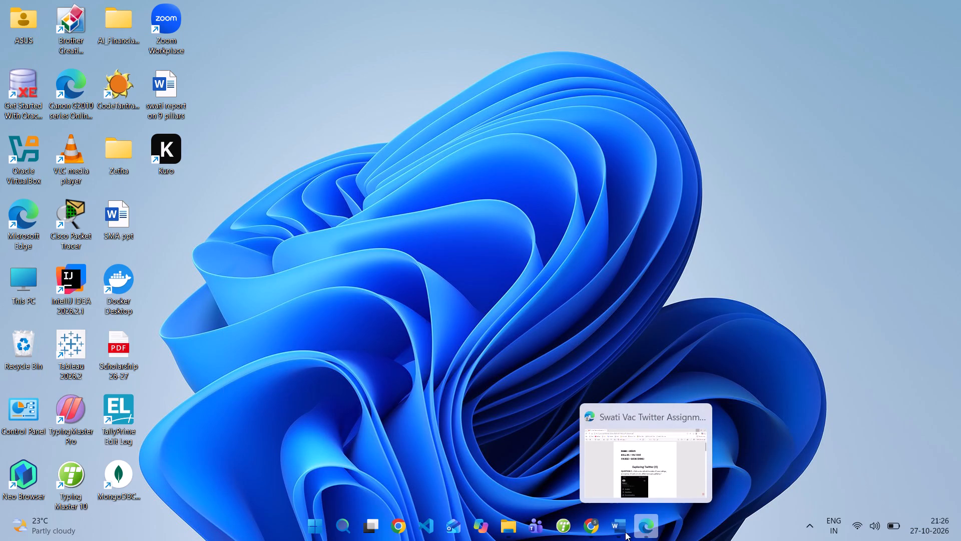
left_click(508, 532)
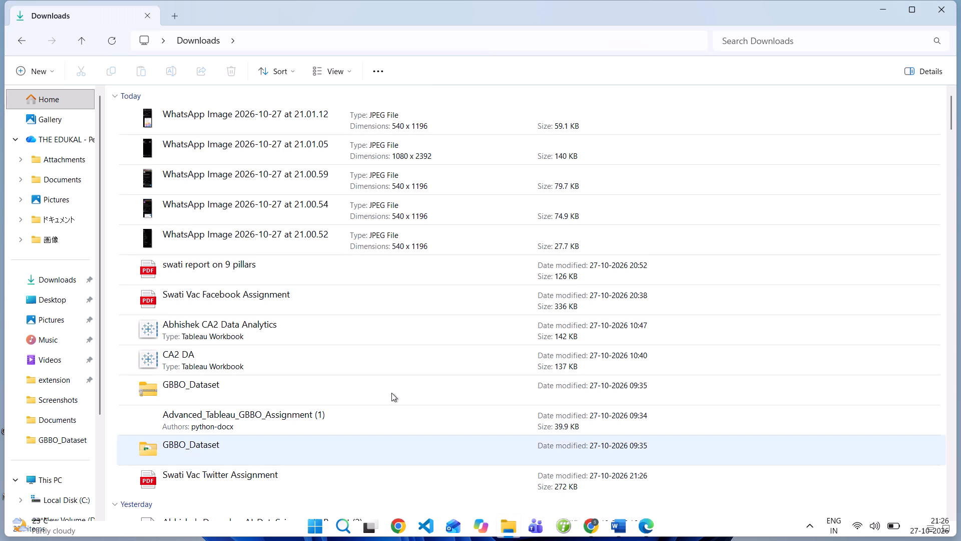
left_click(41, 97)
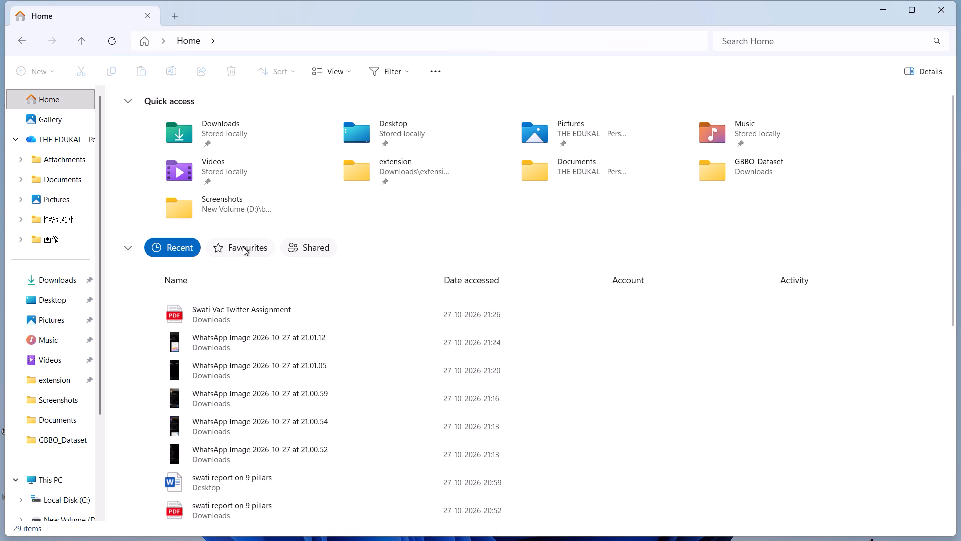
right_click(260, 315)
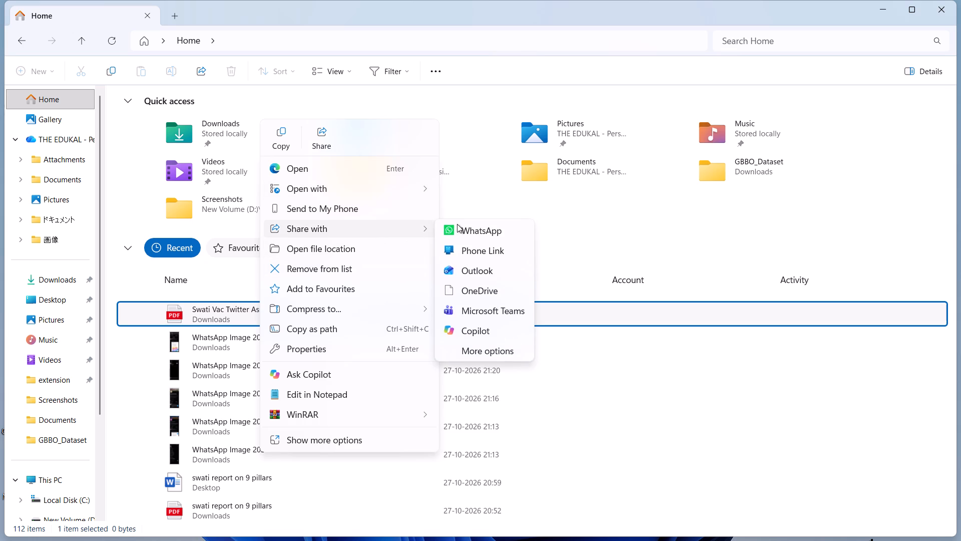
left_click(457, 224)
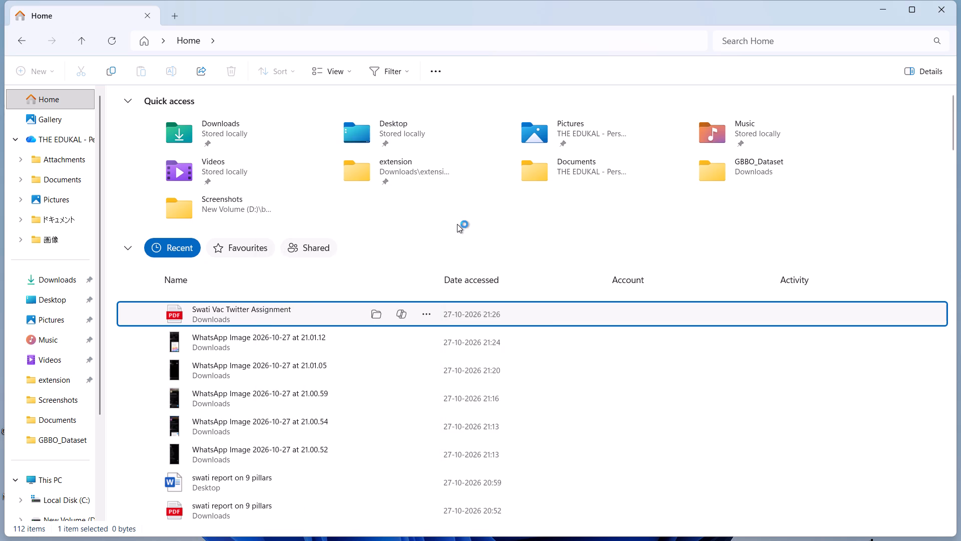
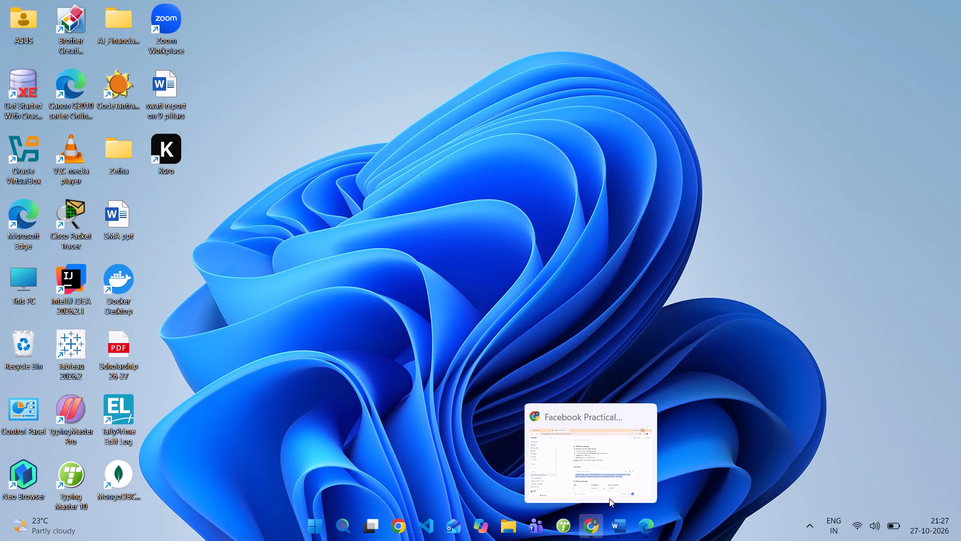
Close the Document1 window in Word.
left_click(671, 409)
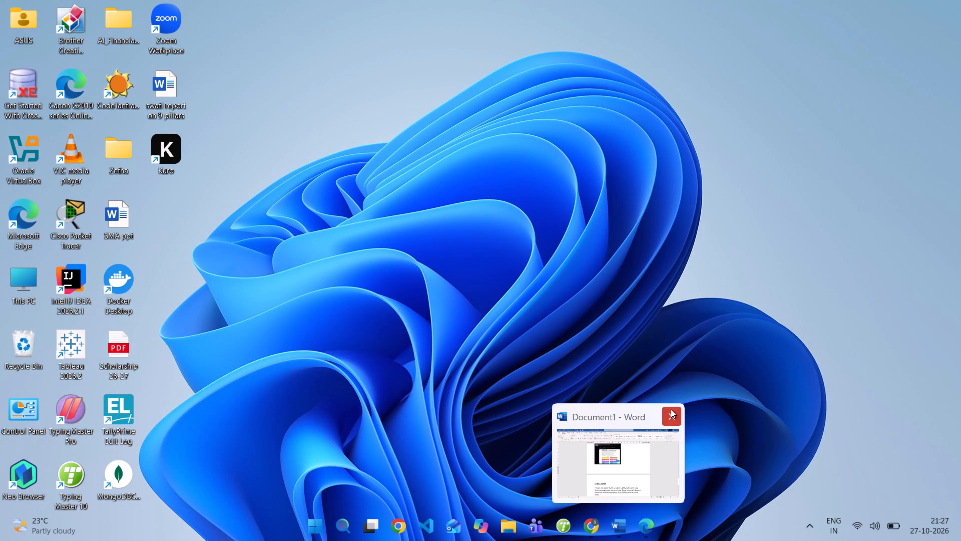
Close the Document1 window in Word without saving the document as a .docx file.
left_click(669, 418)
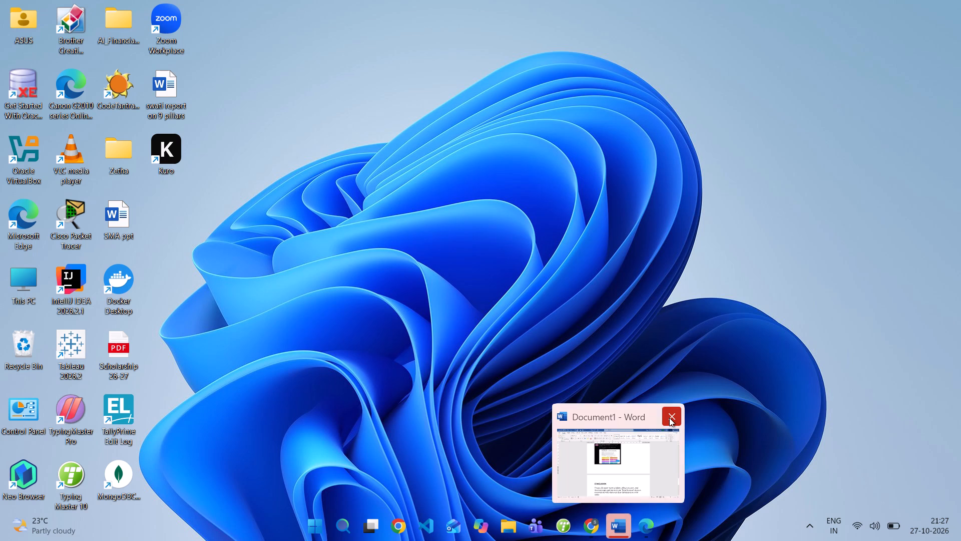
left_click(630, 464)
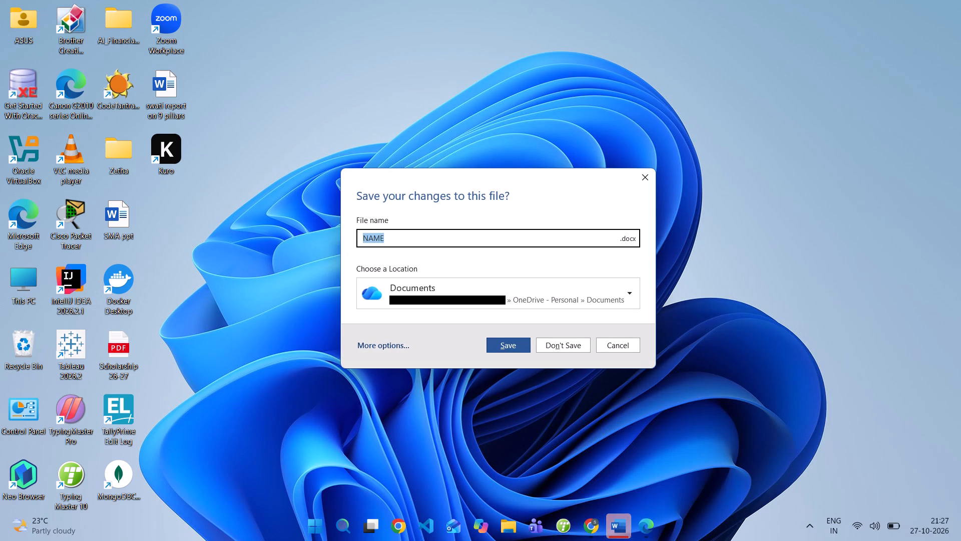
left_click(560, 348)
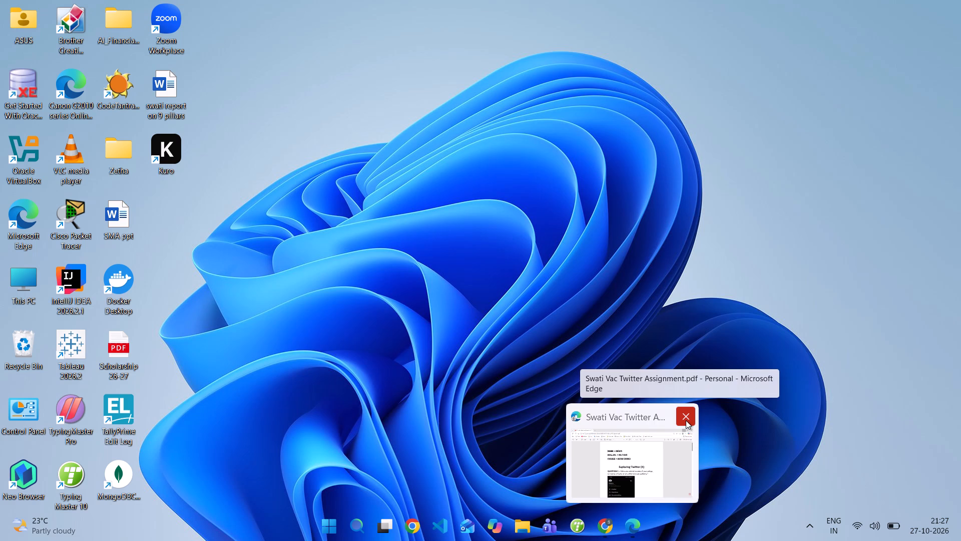
left_click(686, 420)
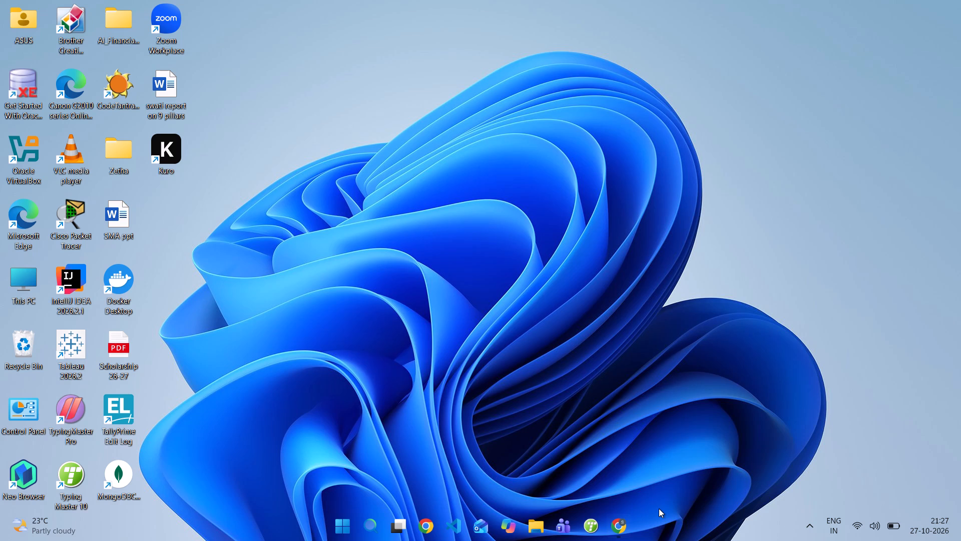
Open the Windows power options for the computer.
left_click(336, 521)
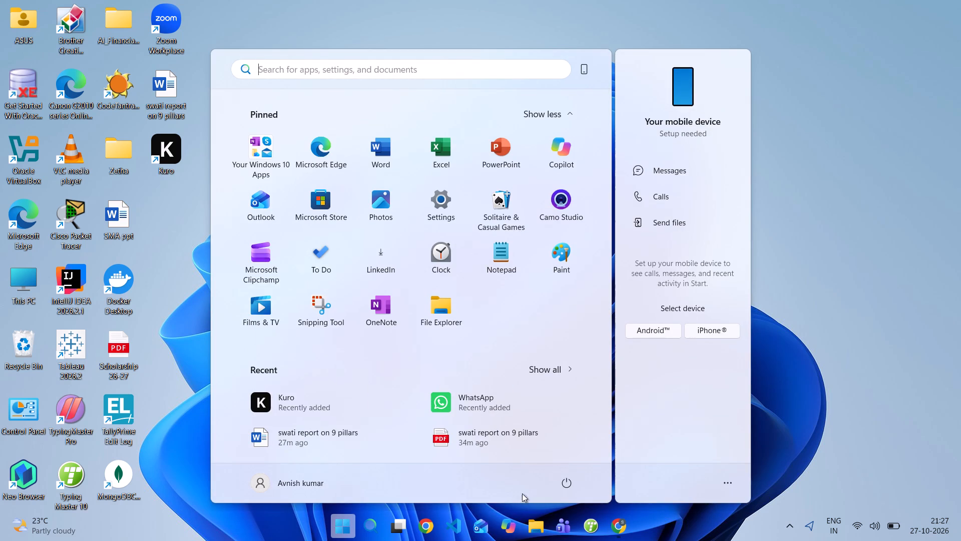
left_click(566, 483)
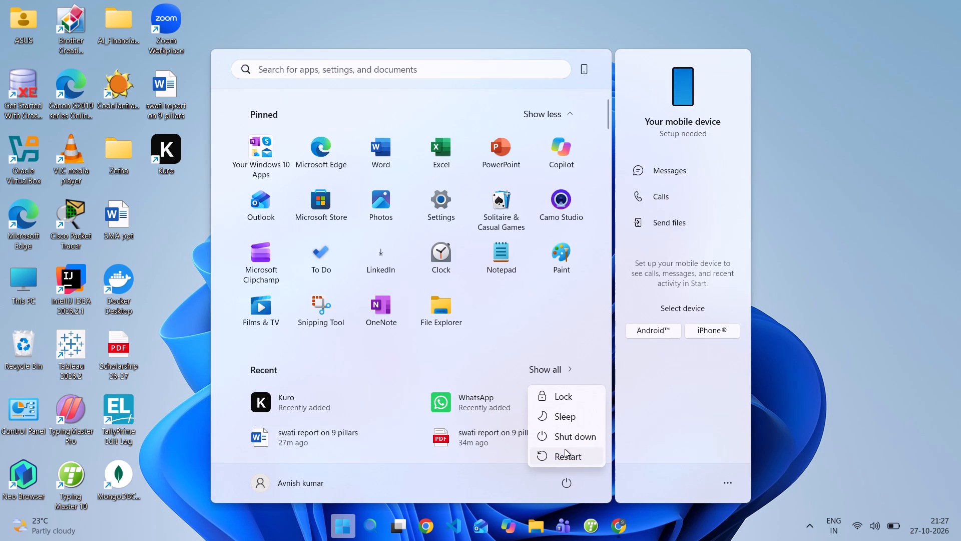